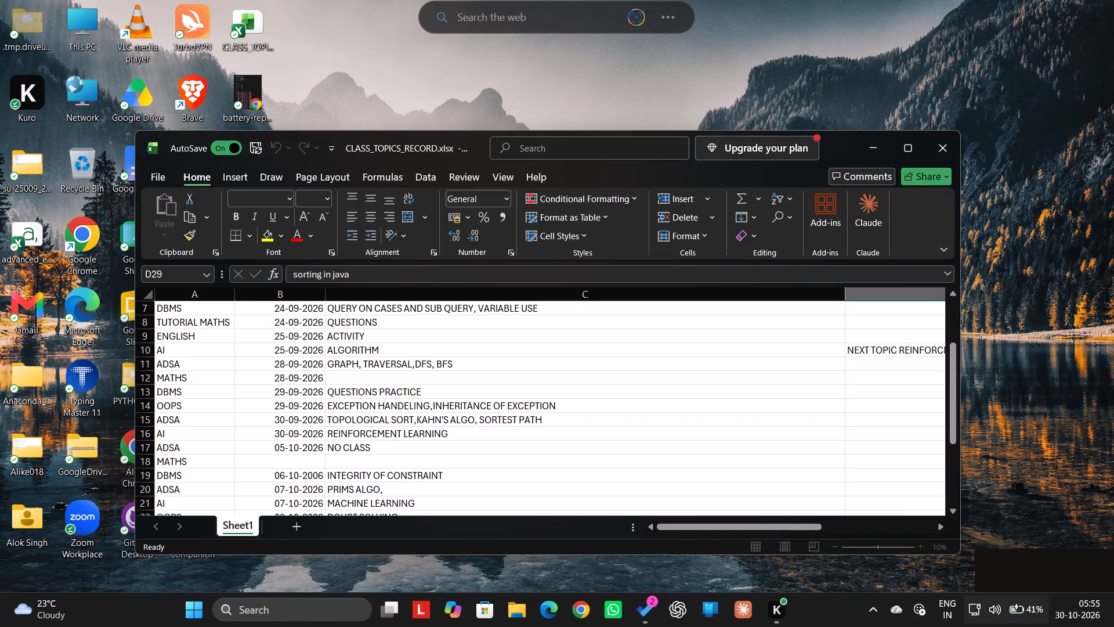
Maximize the CLASS_TOPICS_RECORD workbook window.
click(1015, 626)
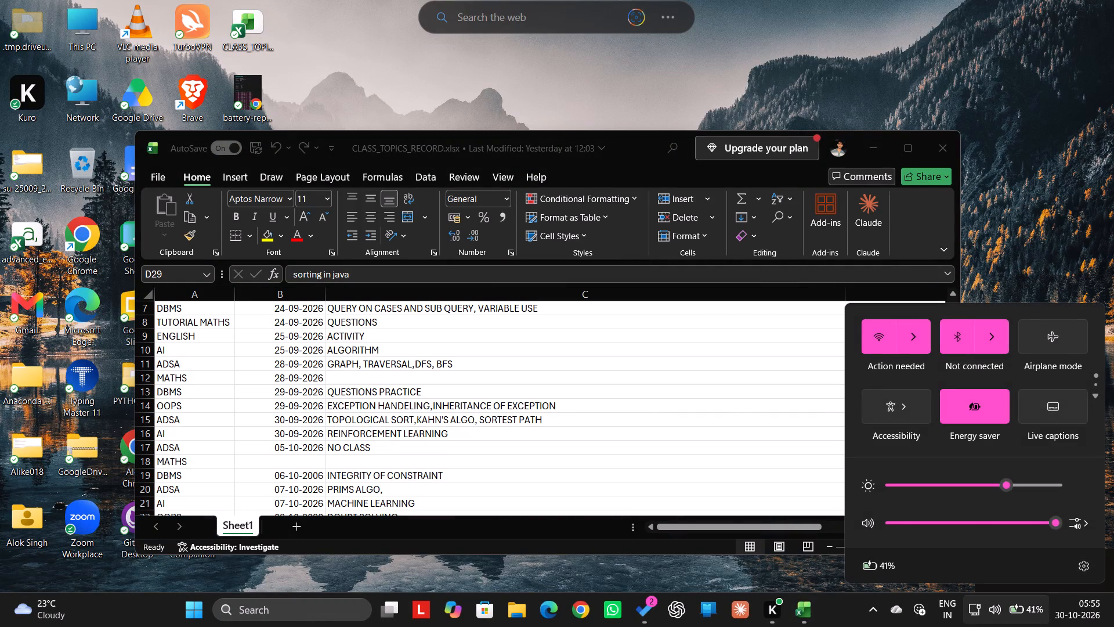
click(1080, 617)
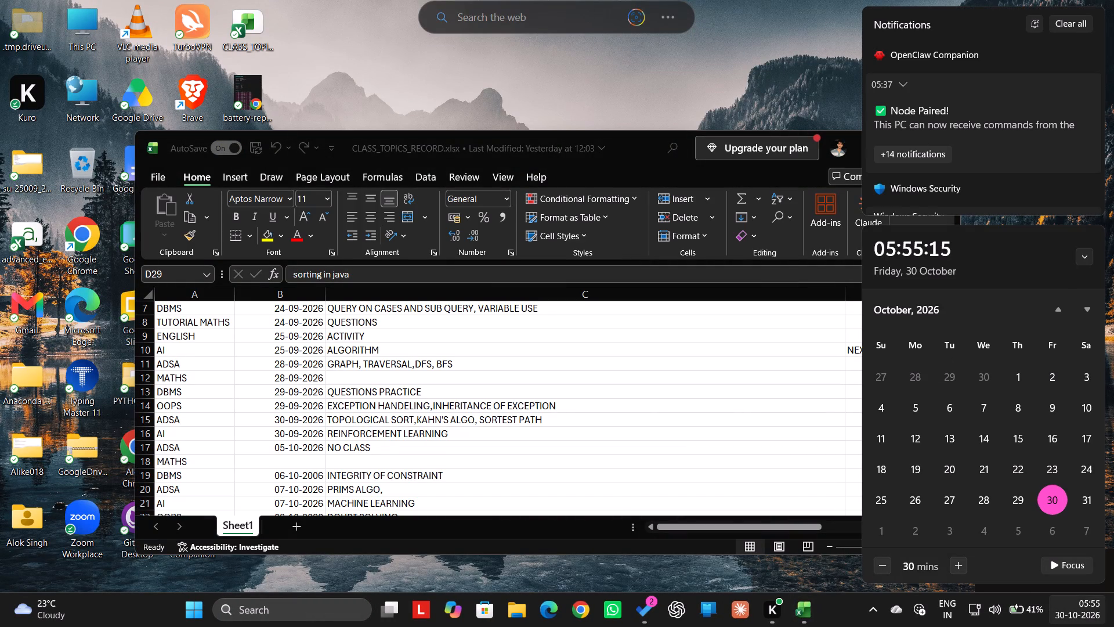
drag(457, 152, 436, 42)
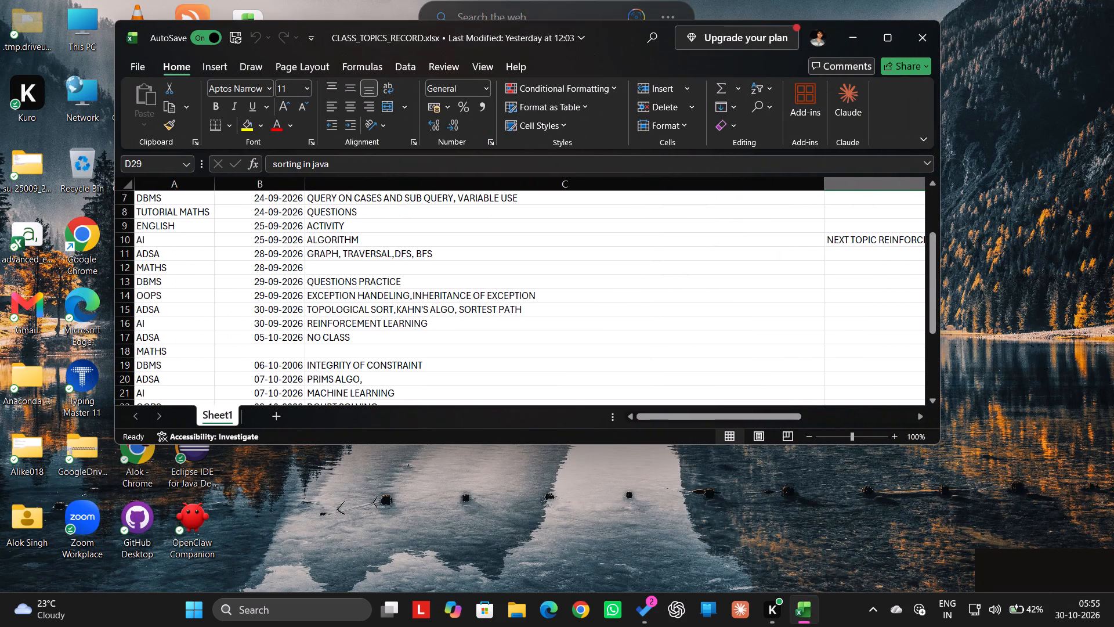
click(893, 36)
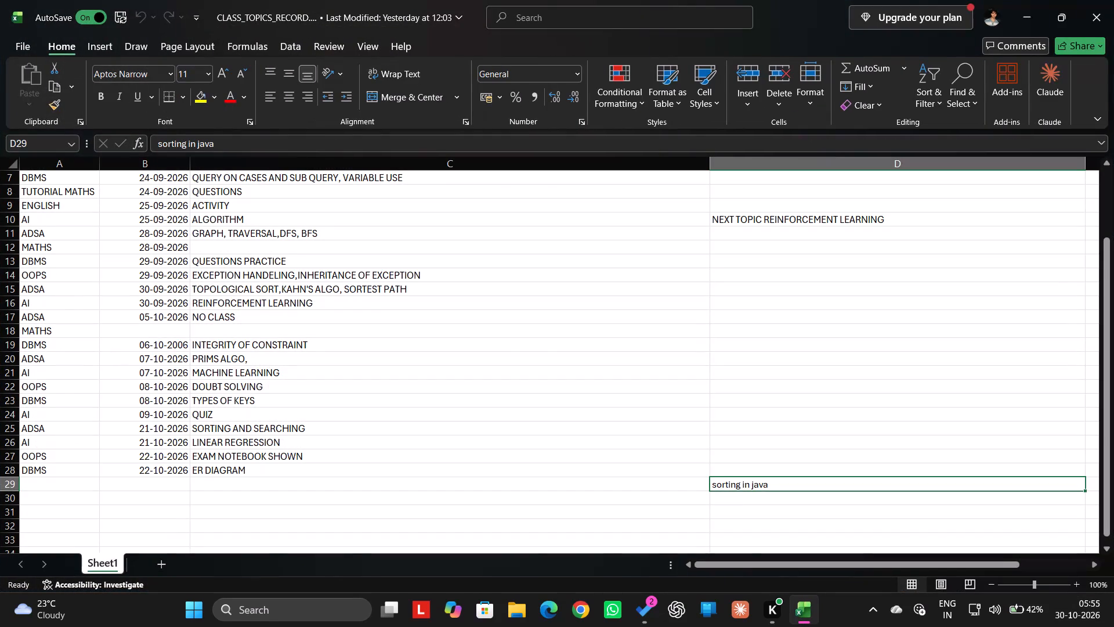
Check the system calendar for the dates of the latest classes in October 2026.
click(1098, 619)
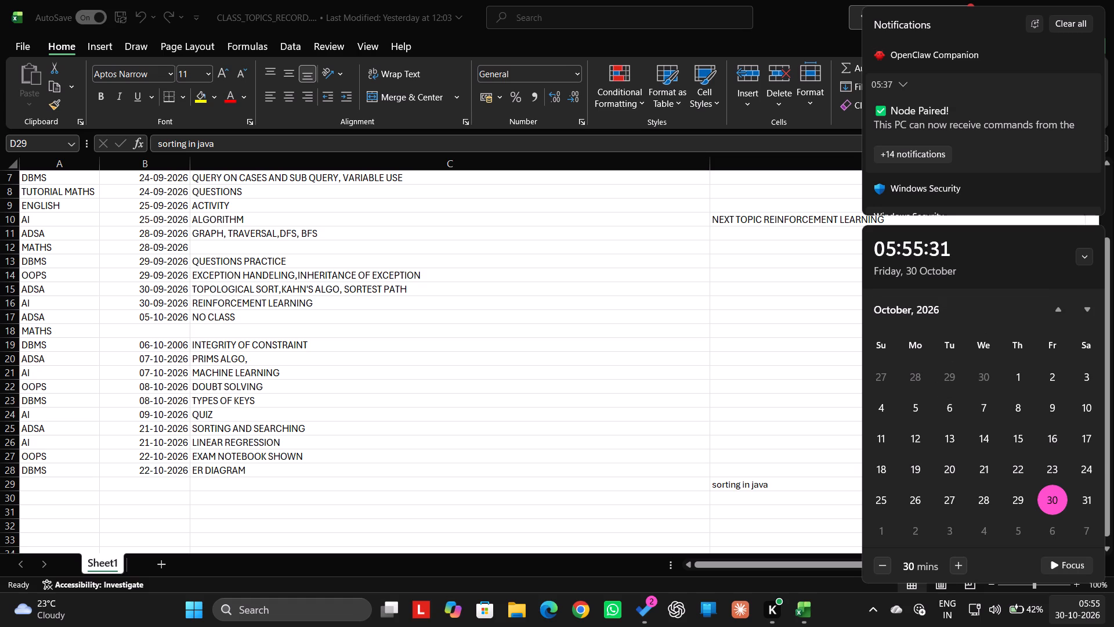
scroll(964, 415, up, 1)
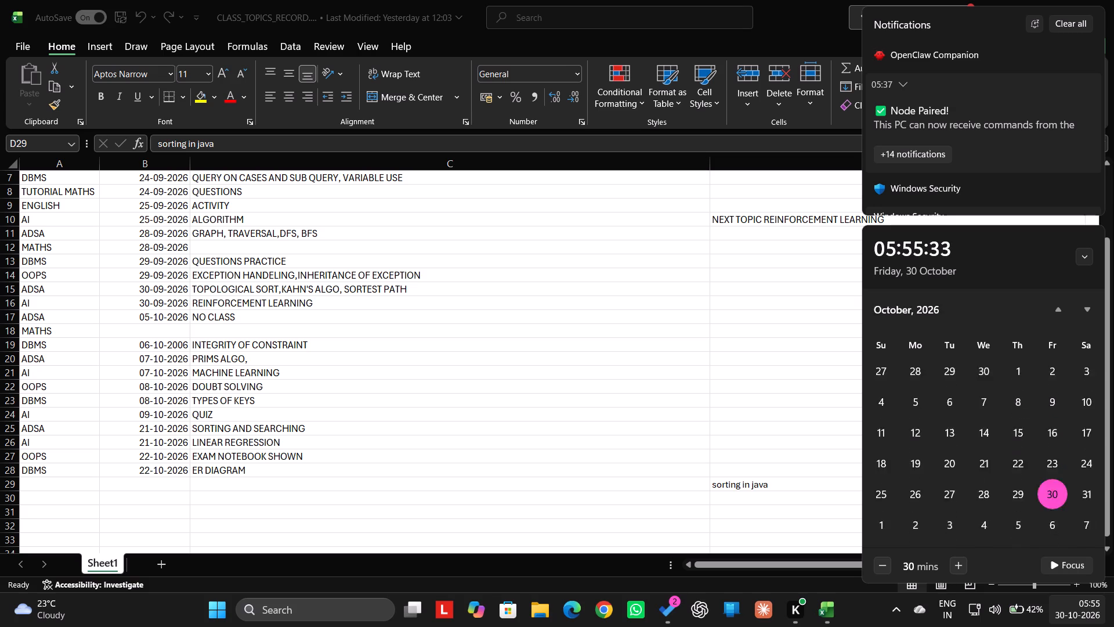
scroll(964, 415, up, 1)
scroll(956, 394, down, 2)
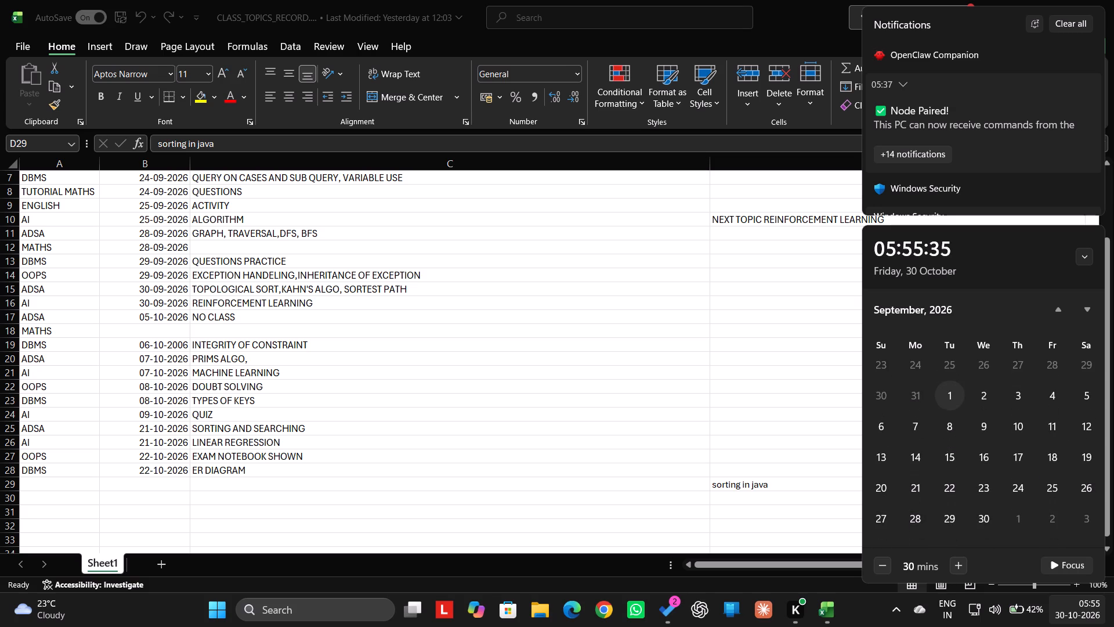
scroll(956, 394, down, 2)
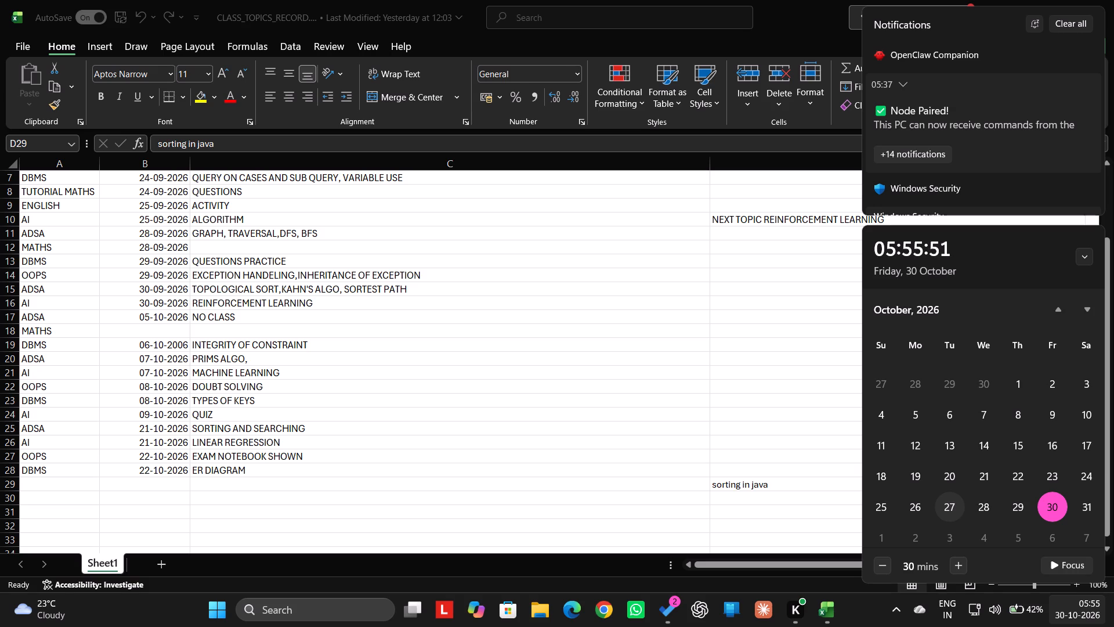
click(921, 328)
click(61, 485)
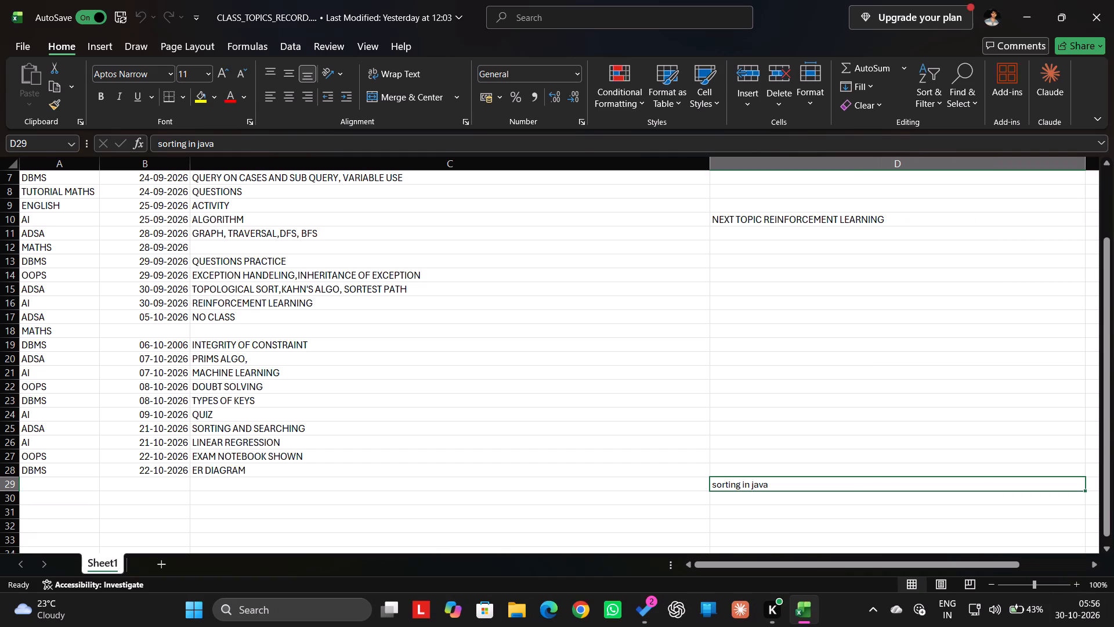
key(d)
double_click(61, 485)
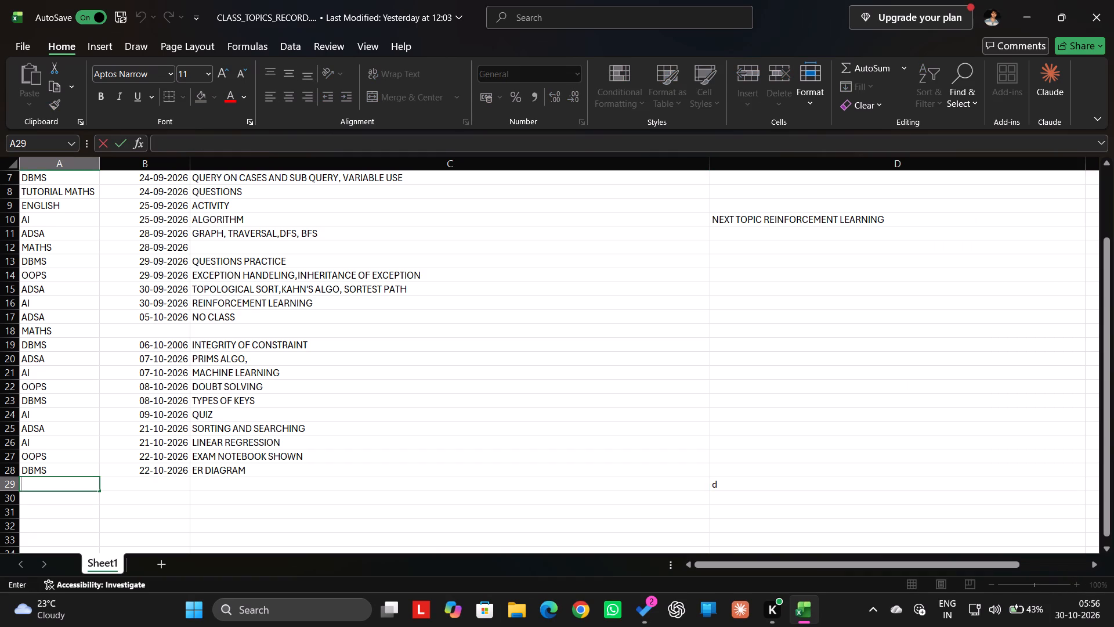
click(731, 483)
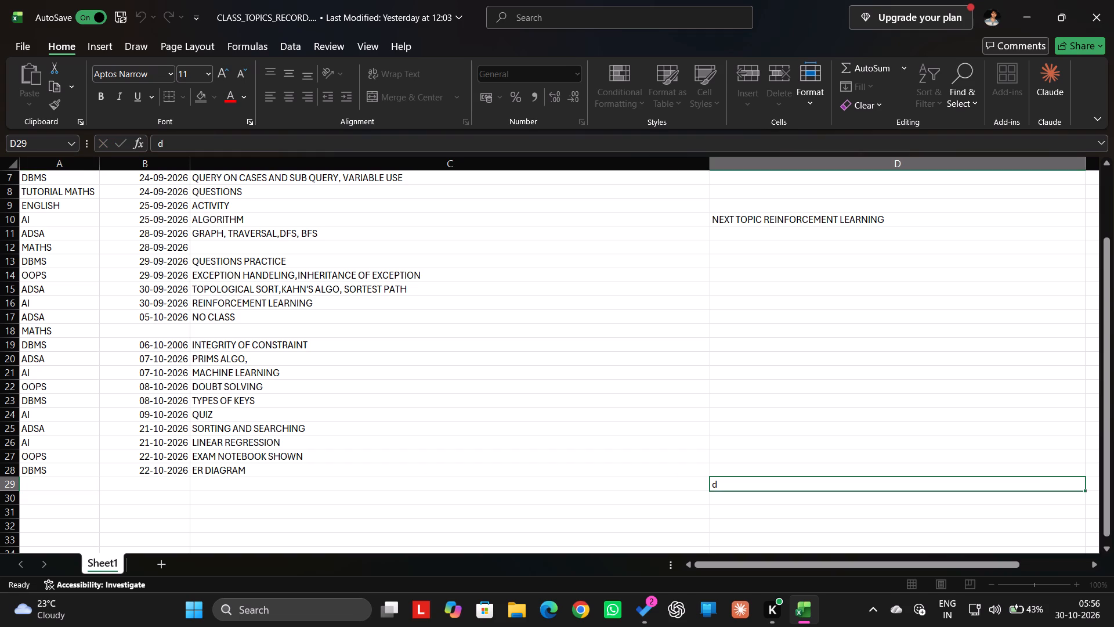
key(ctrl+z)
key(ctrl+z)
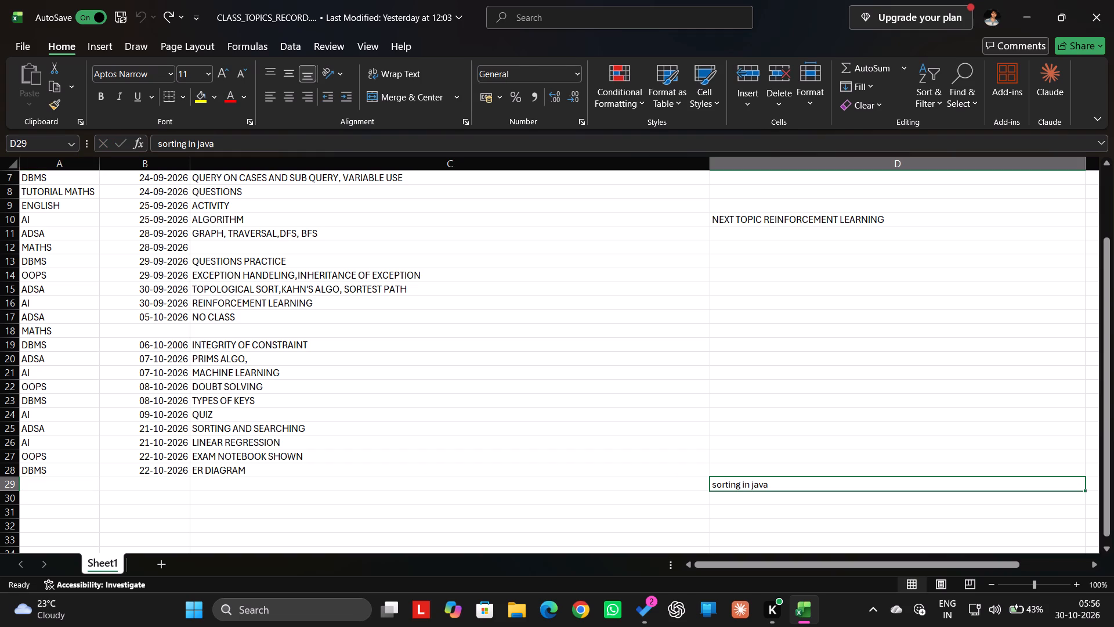
Start a new record in row 29 with the subject DBMS and the date 27-10-2026.
click(65, 489)
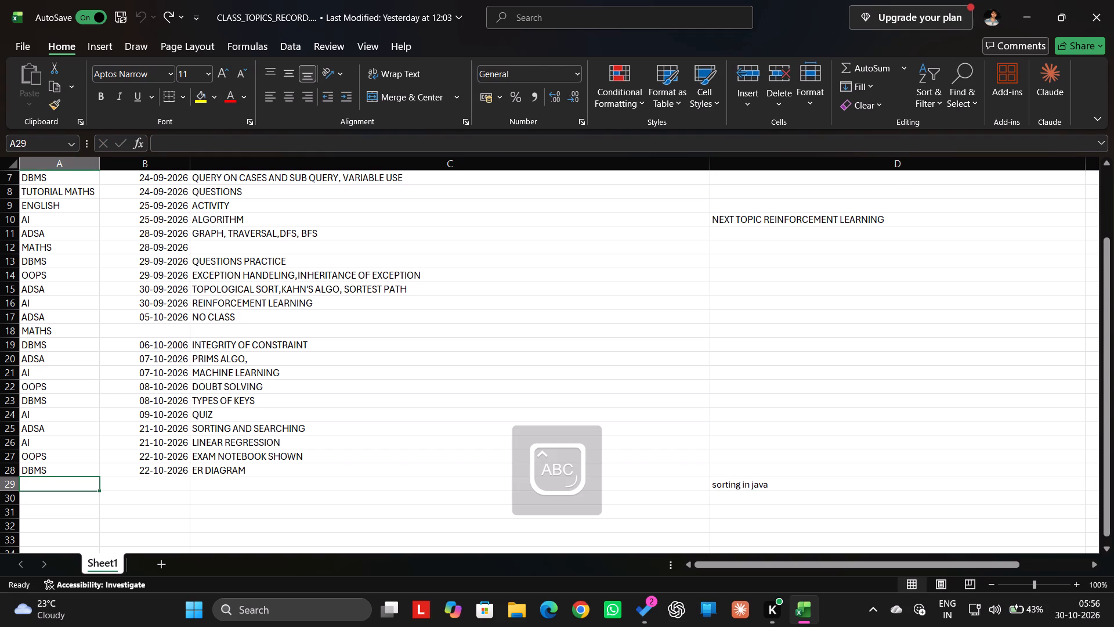
key(d)
key(Return)
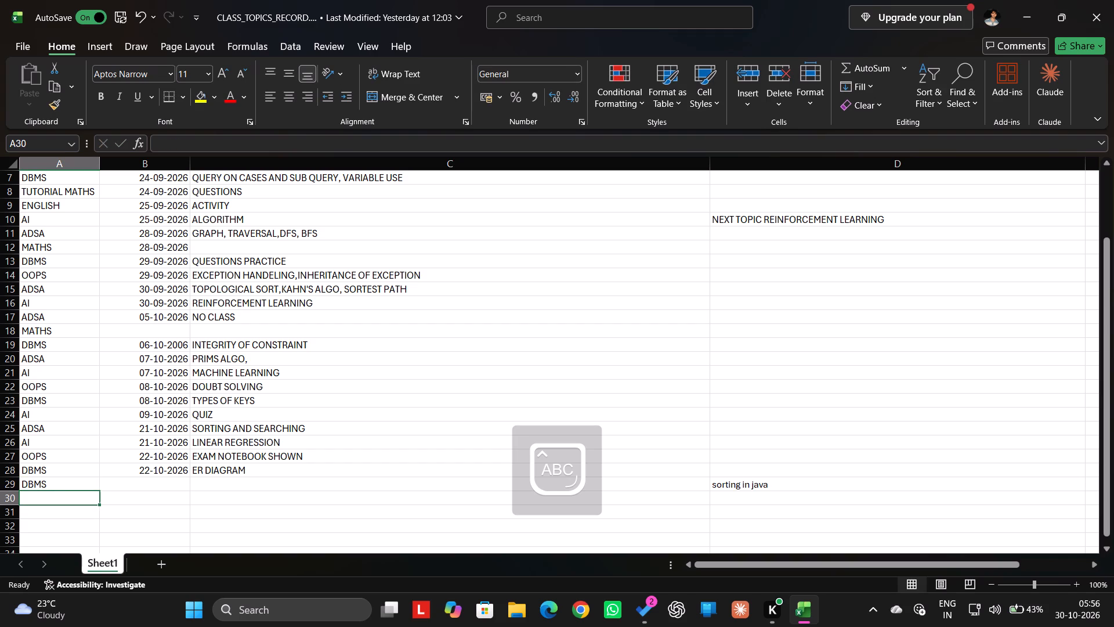
click(132, 483)
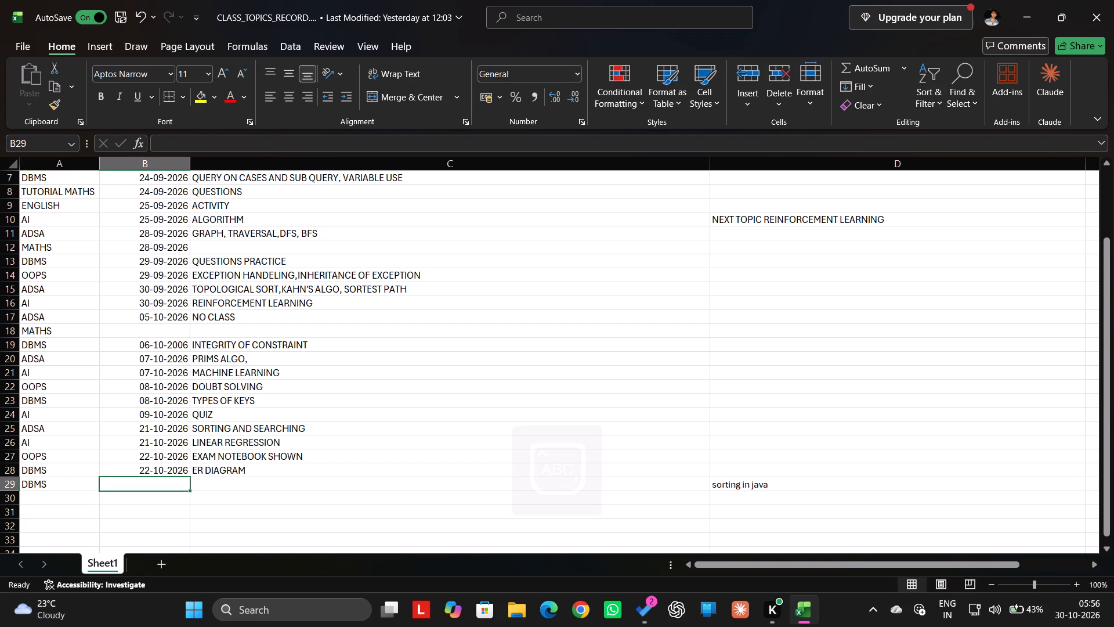
text(27-10)
key(minus)
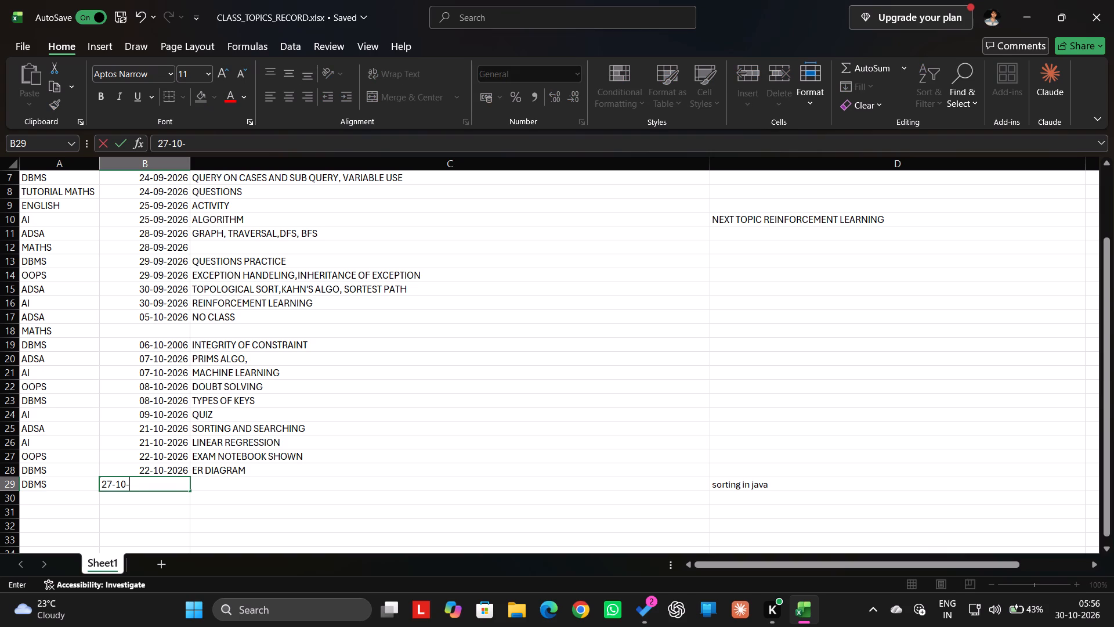
text(202)
key(6)
key(Return)
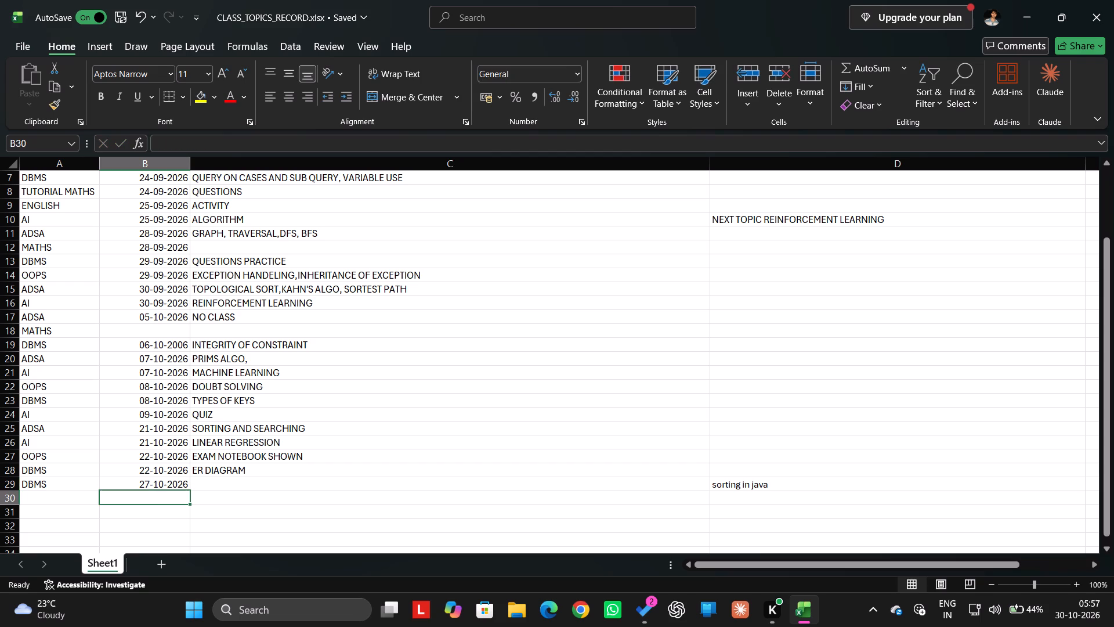
Enter the topics "KEYS, JOIN, DECOMPOSITION" in column C of the new DBMS record, cell C29.
click(222, 489)
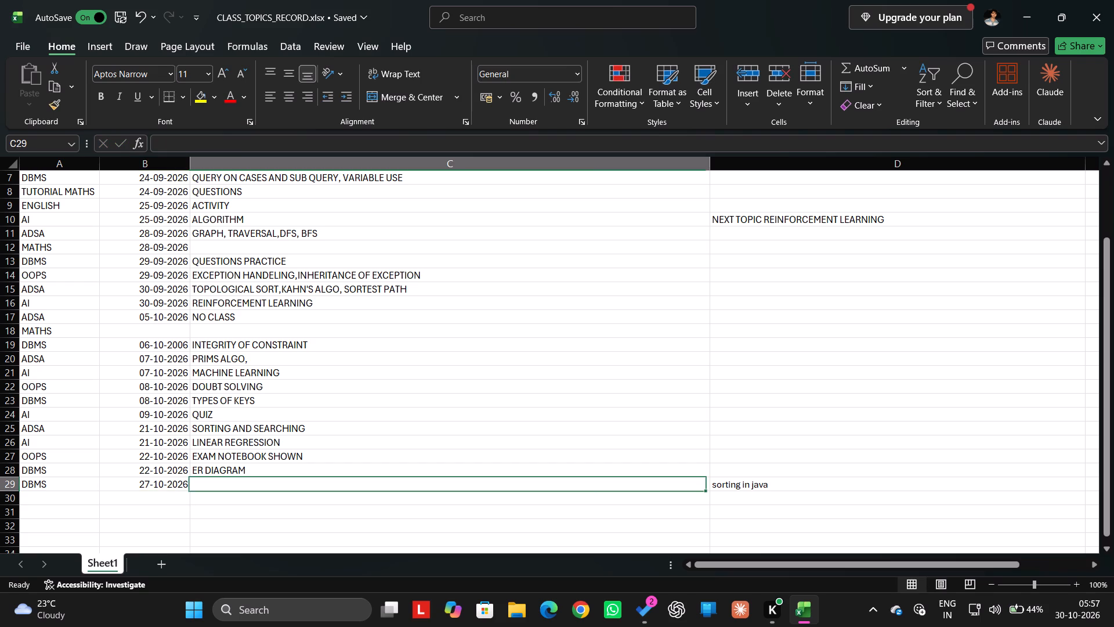
text(KEYS)
key(space)
key(BackSpace)
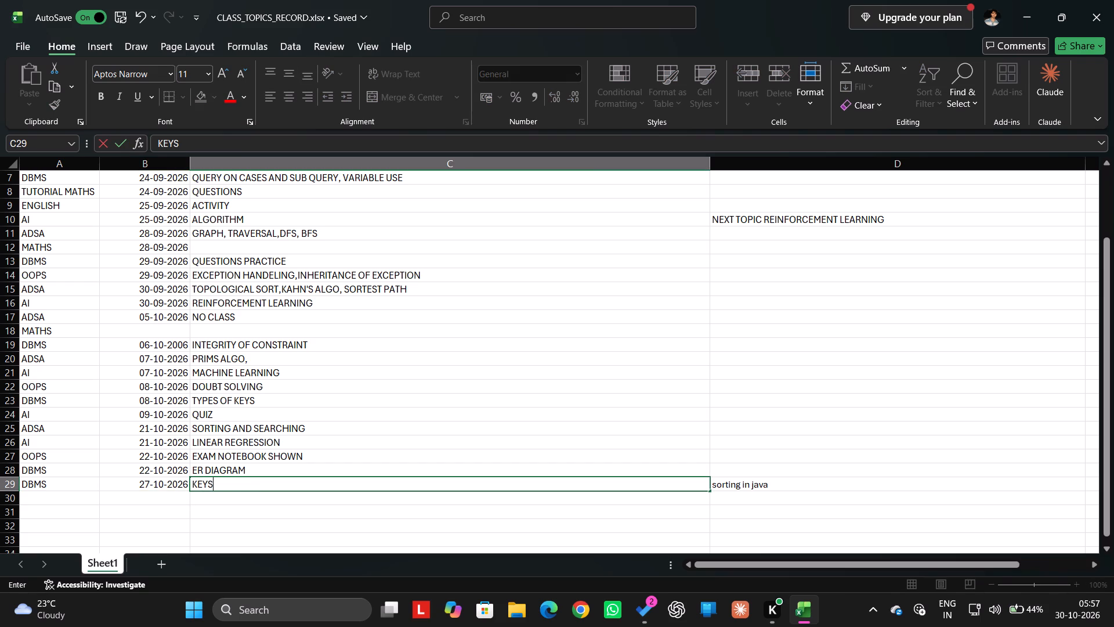
text(,)
key(space)
text(JOIN)
text(, DECOMPOSIT)
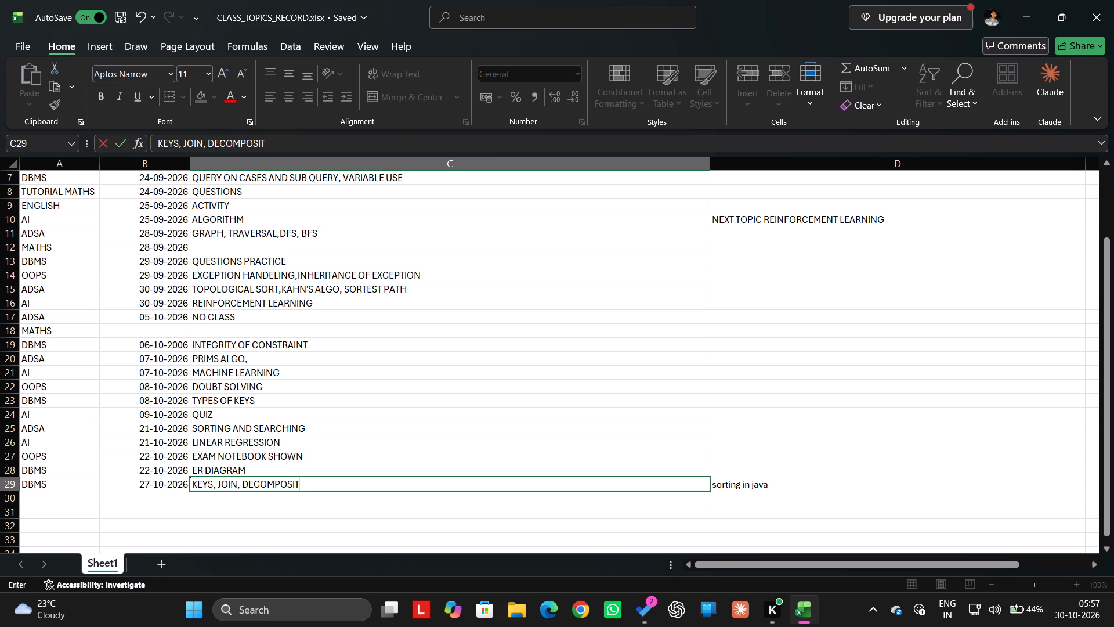
text(ION)
key(space)
key(BackSpace)
Add UNION after DECOMPOSITION in the C29 topic list, correcting typing errors and ending with a comma.
text(, N)
key(bracketright)
text(UNION)
key(BackSpace)
key(BackSpace)
key(BackSpace)
key(BackSpace)
key(BackSpace)
key(BackSpace)
key(BackSpace)
key(BackSpace)
key(BackSpace)
key(BackSpace)
key(BackSpace)
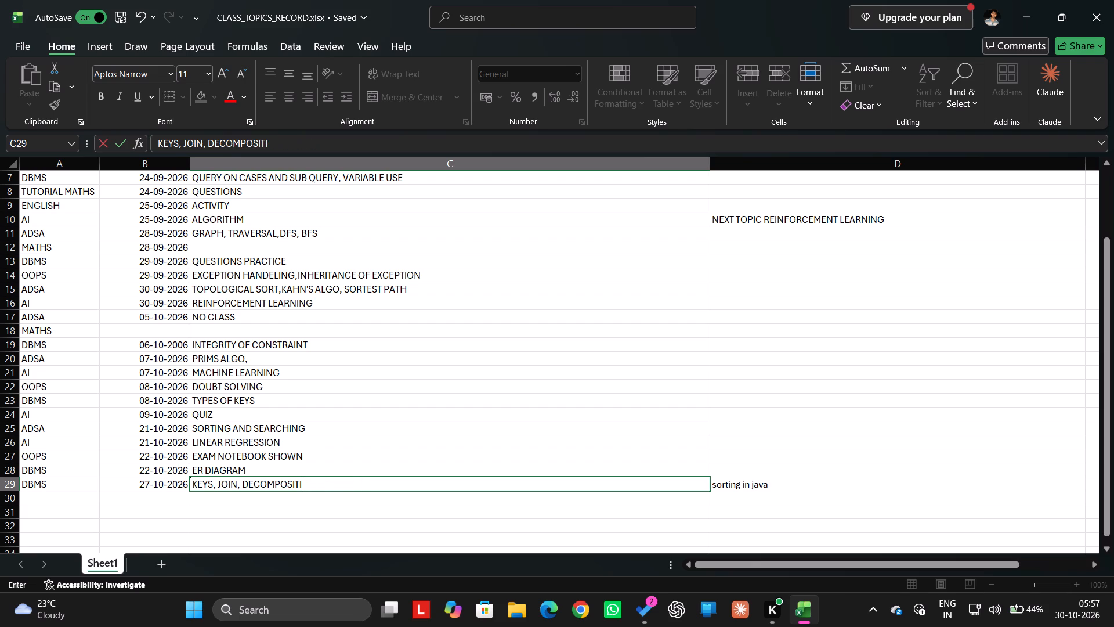
text(ON,)
key(space)
key(u)
text(NION,)
key(space)
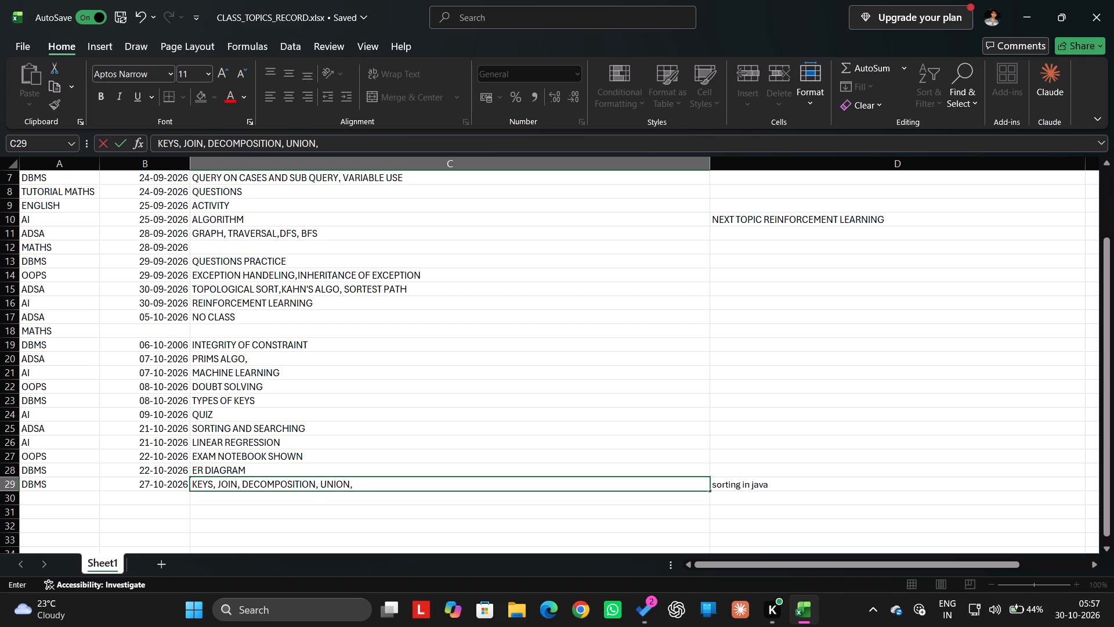
Complete the C29 topic list by adding "REFLEXIVITY, TRANSITIVITY" after UNION, with no trailing comma.
key(r)
text(EFLEC)
key(BackSpace)
text(XIT)
key(BackSpace)
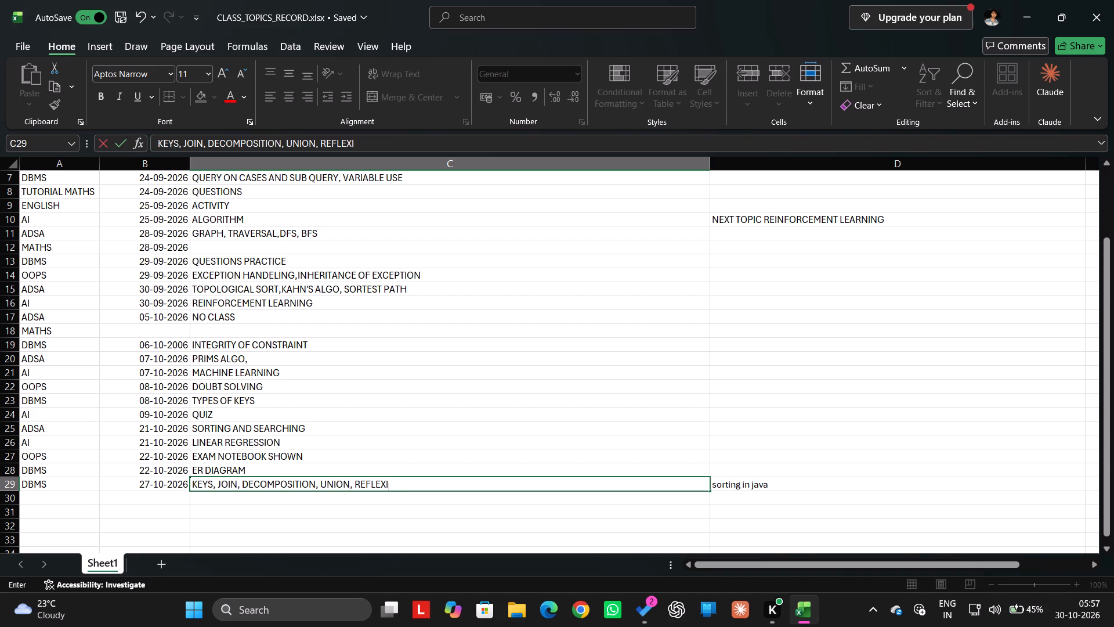
text(VITY,)
key(space)
text(TRANSI)
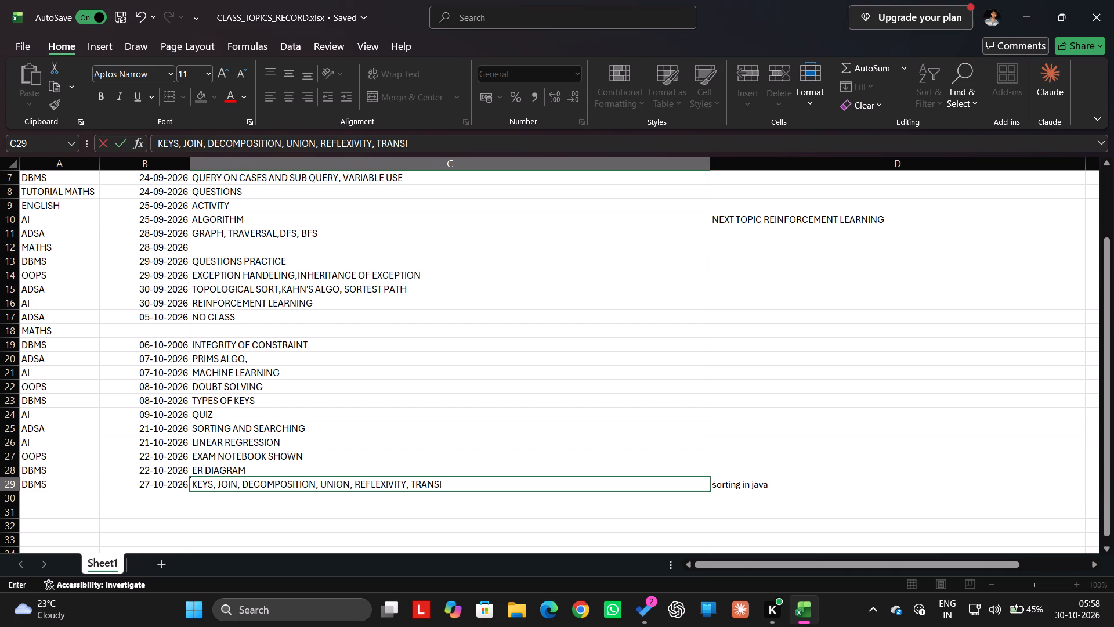
text(TIVITY)
key(comma)
key(BackSpace)
key(shift+Return)
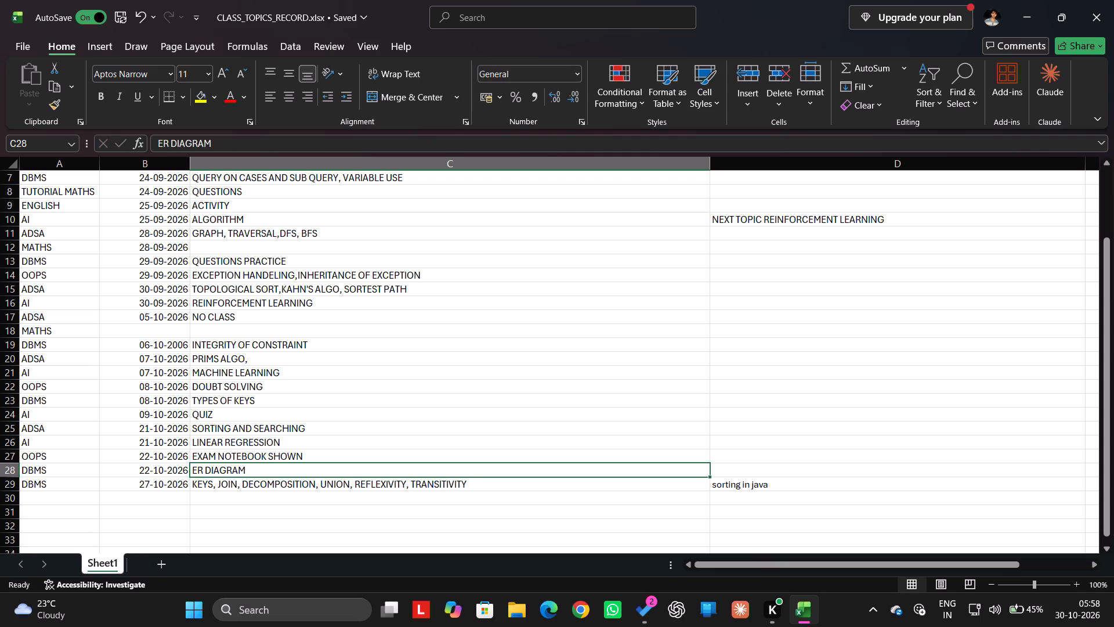
Start a new record in row 30 with the subject OOPS and the date 27-10-2026.
click(39, 499)
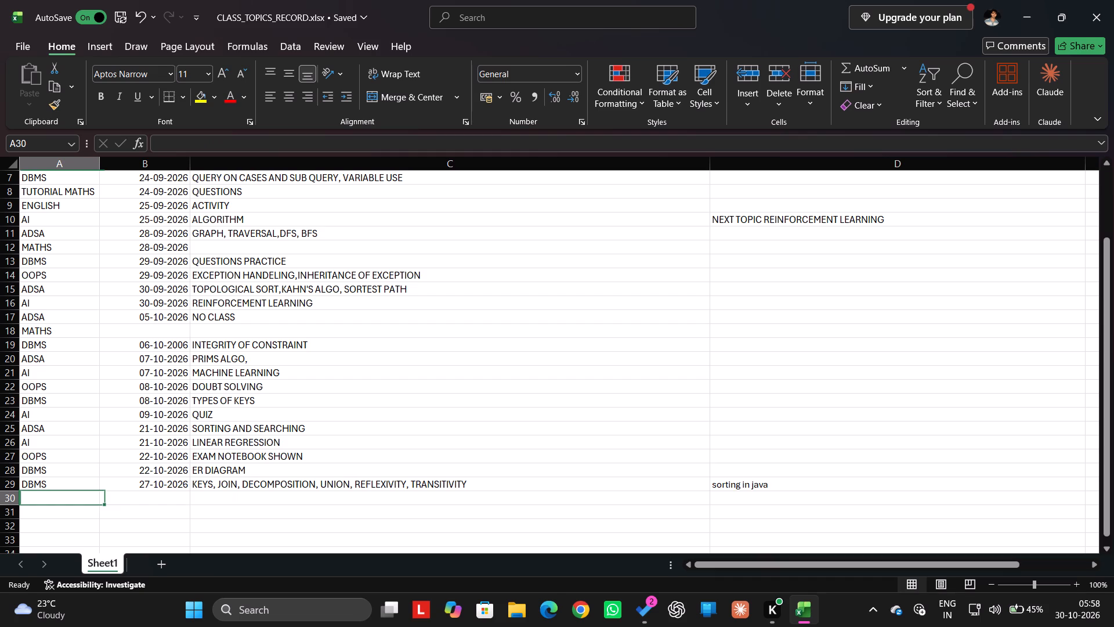
text(OO)
text(PS)
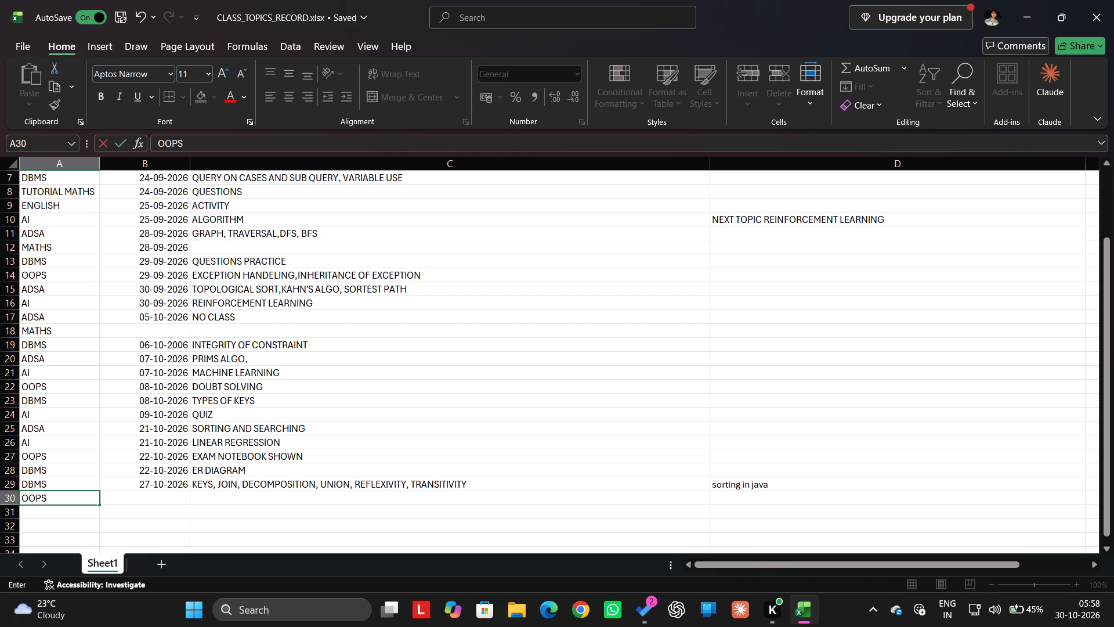
key(space)
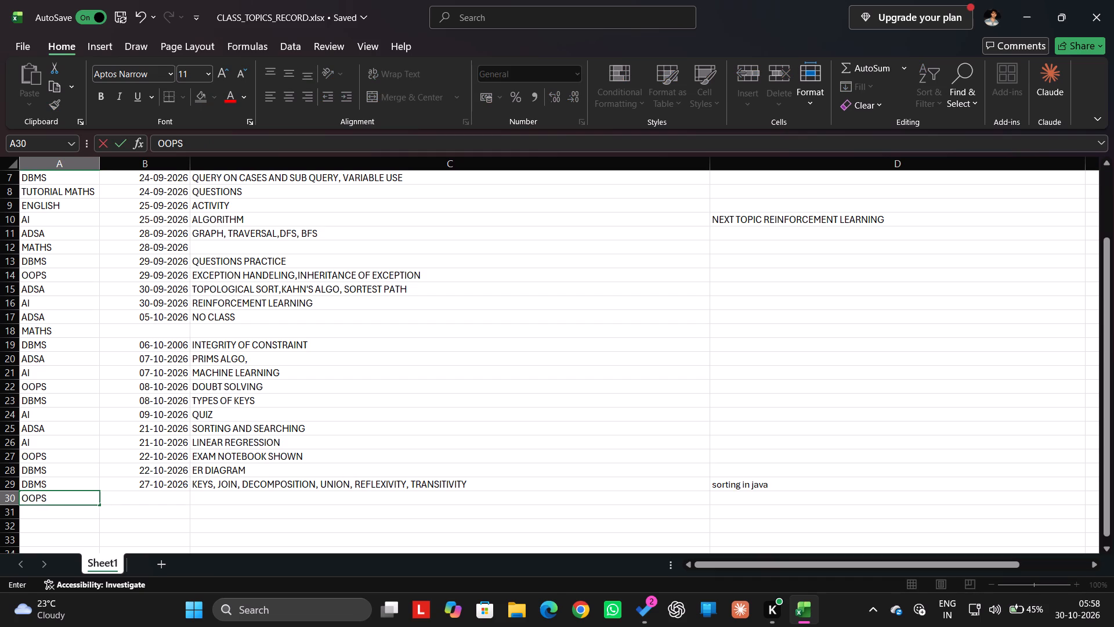
click(139, 497)
text(27)
text(-10)
key(minus)
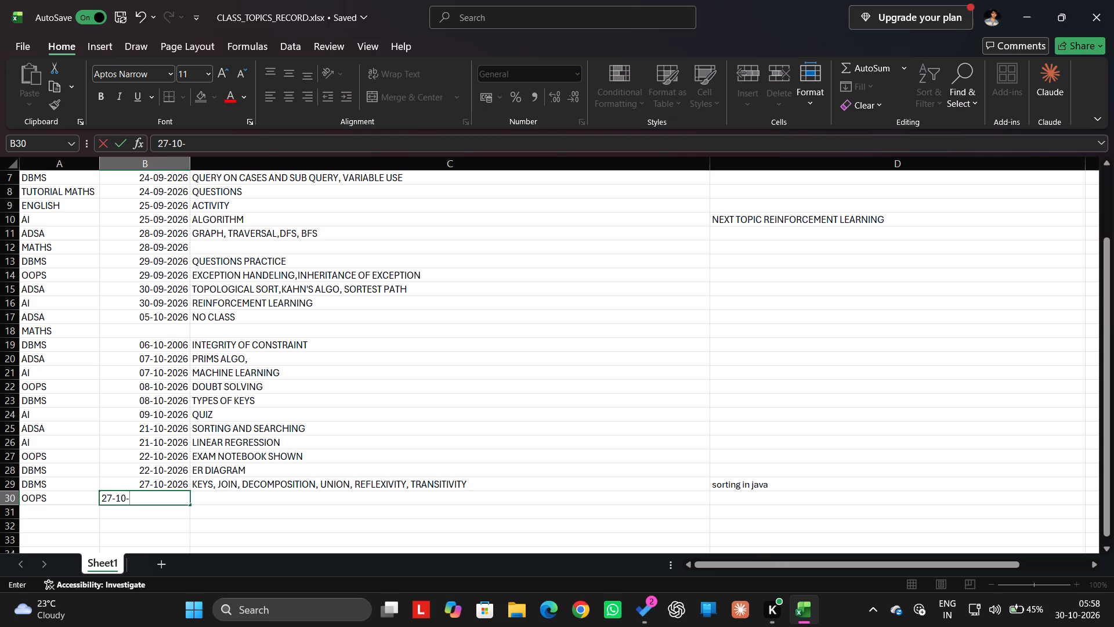
text(202)
key(6)
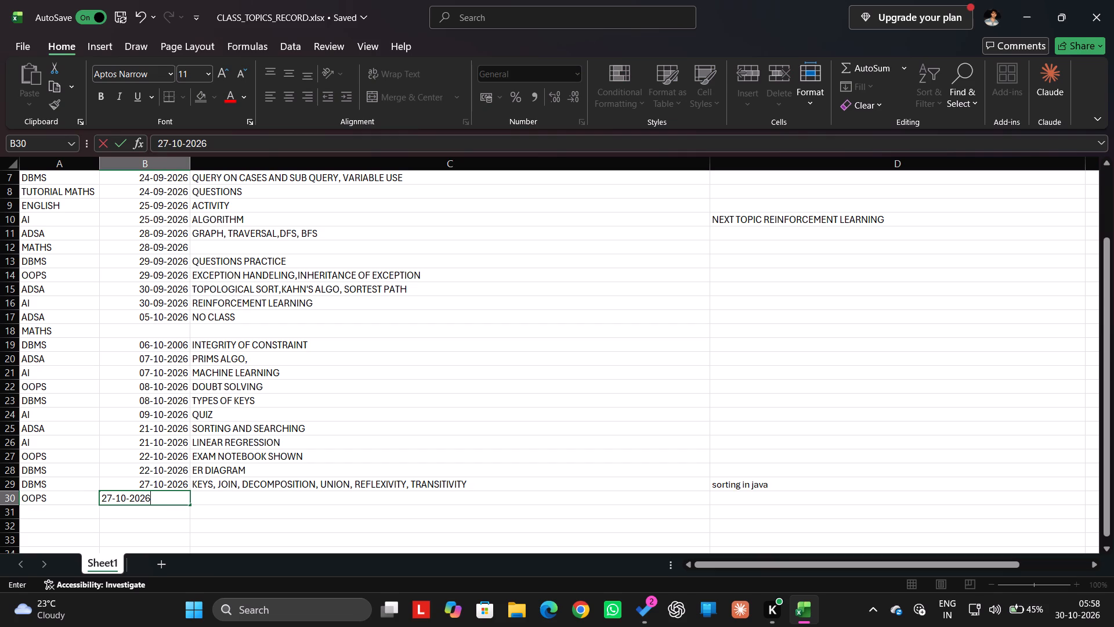
Enter the topic "COLLECTIONS IN JAVA" in column C of the new OOPS record, cell C30.
click(230, 499)
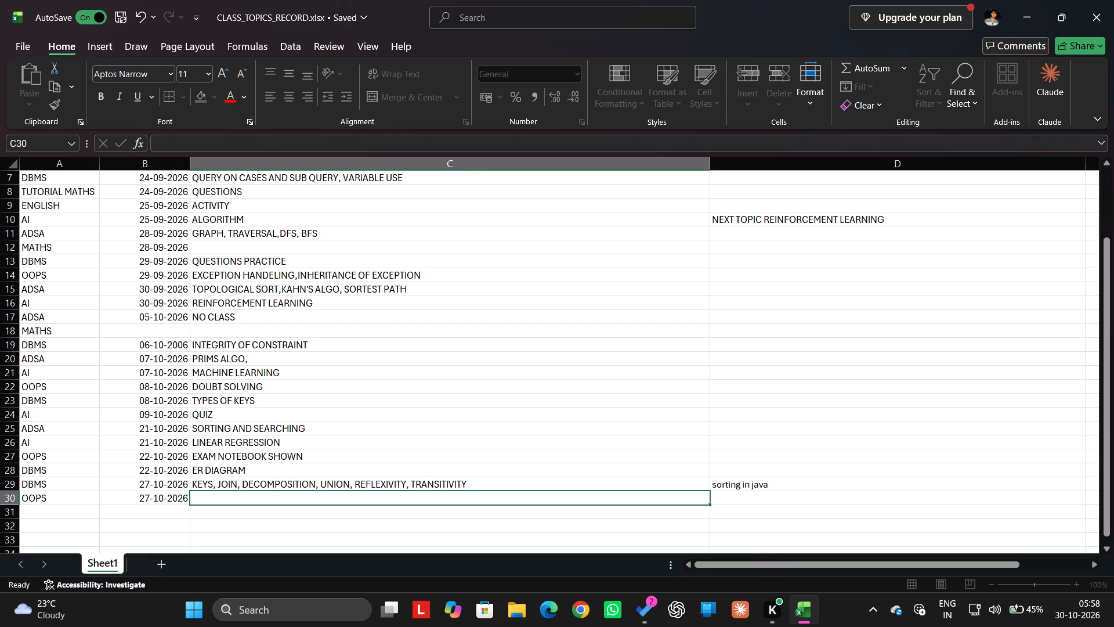
text(COLLEC)
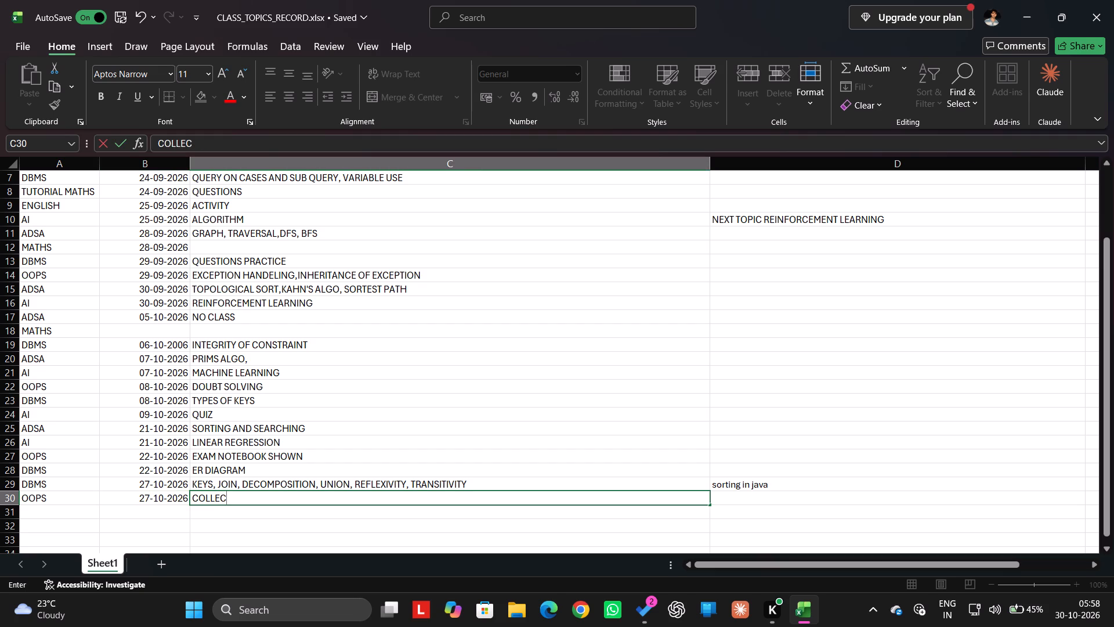
text(TION)
key(space)
key(BackSpace)
text(S IN JAVA)
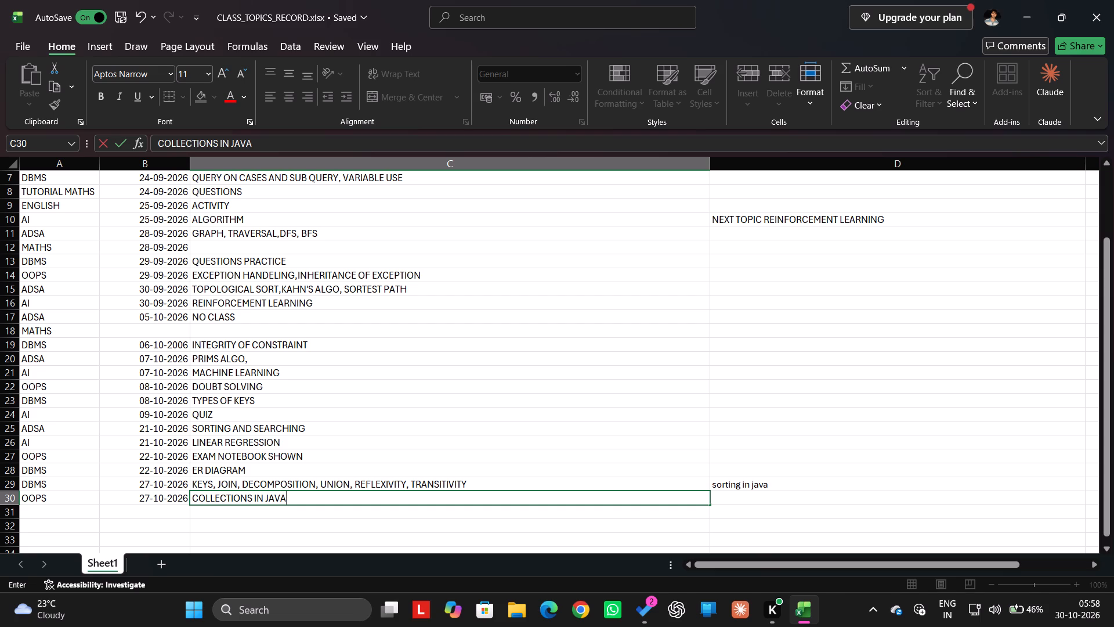
click(52, 511)
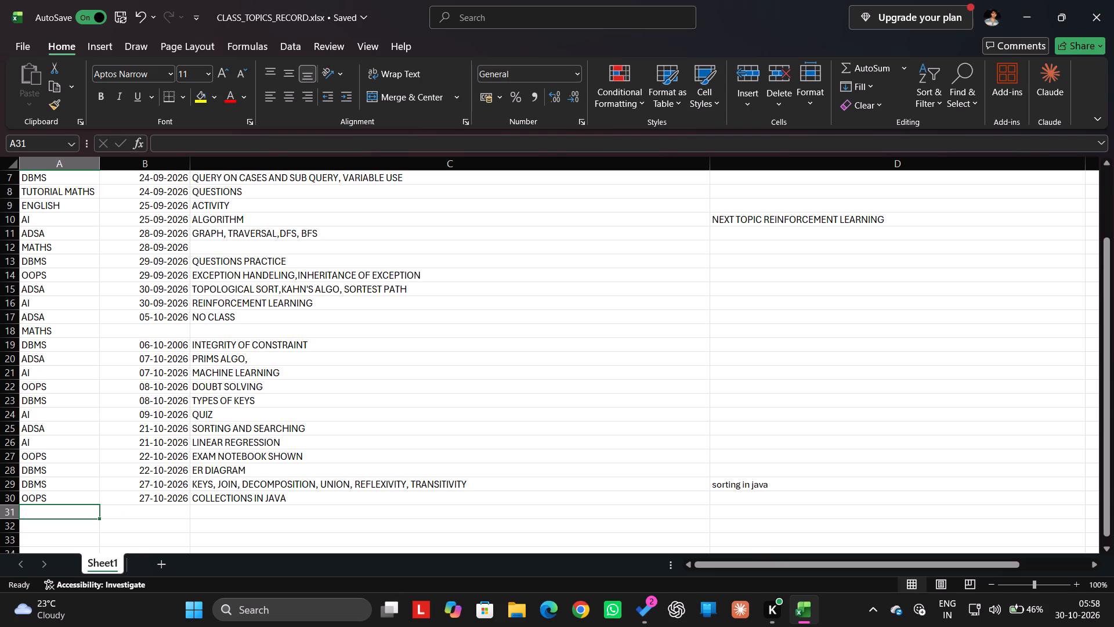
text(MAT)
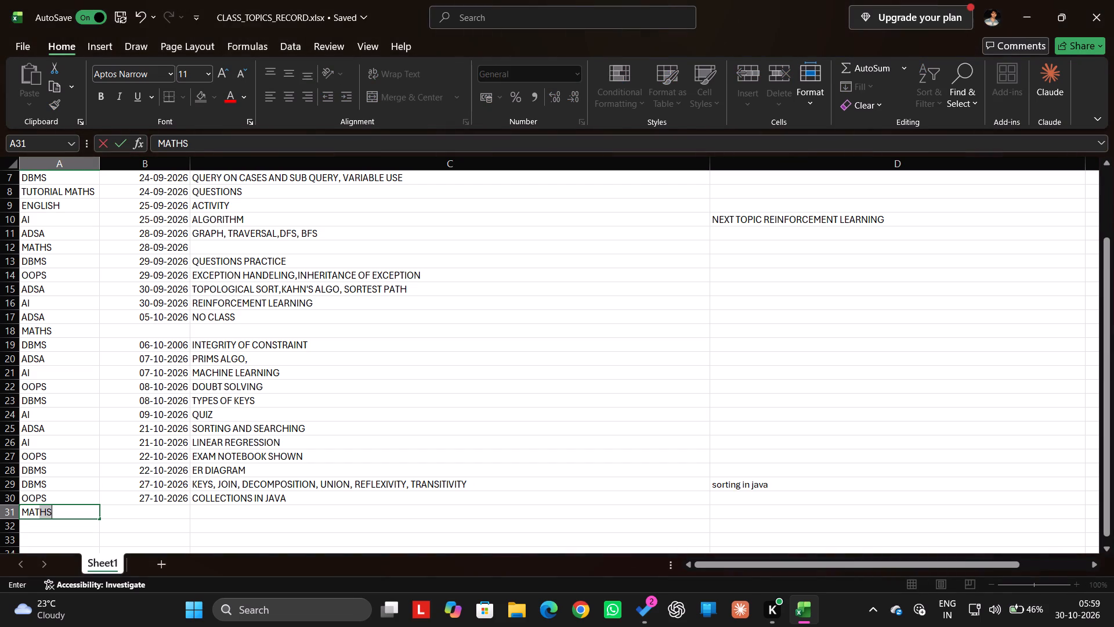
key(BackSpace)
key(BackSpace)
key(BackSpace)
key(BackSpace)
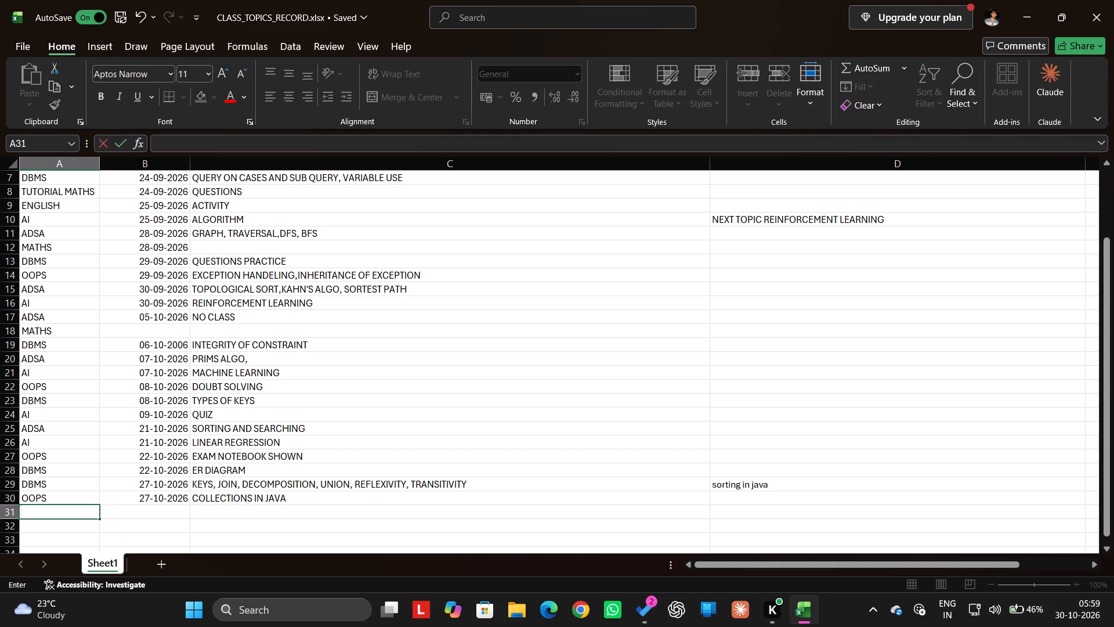
Start a new record in row 31 with the subject ADSA in cell A31 and move to its date cell.
text(ADS)
key(a)
click(162, 509)
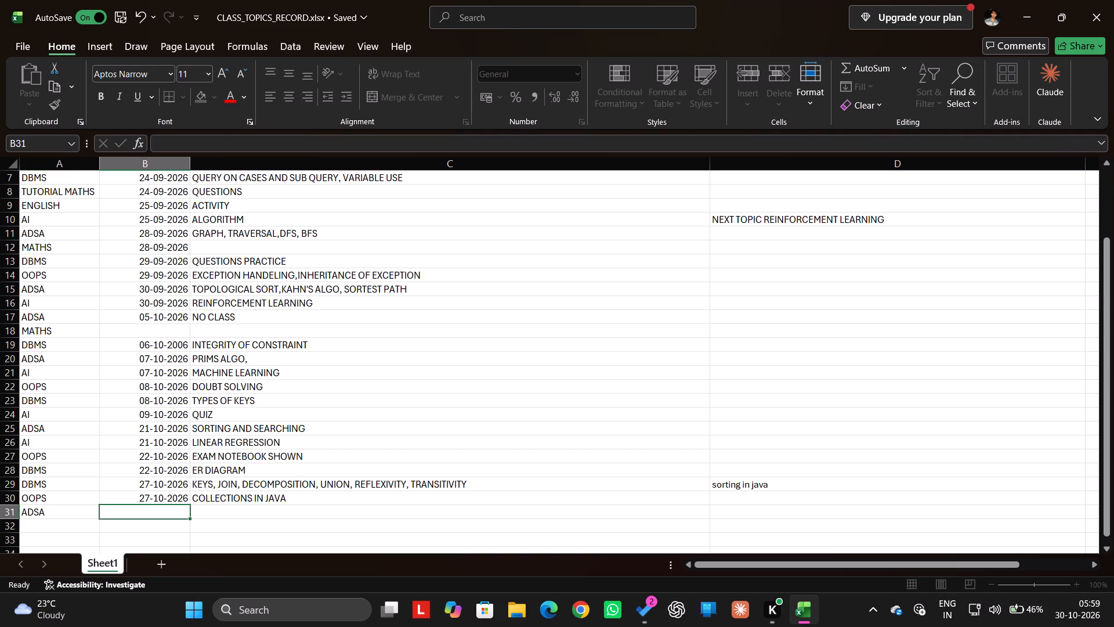
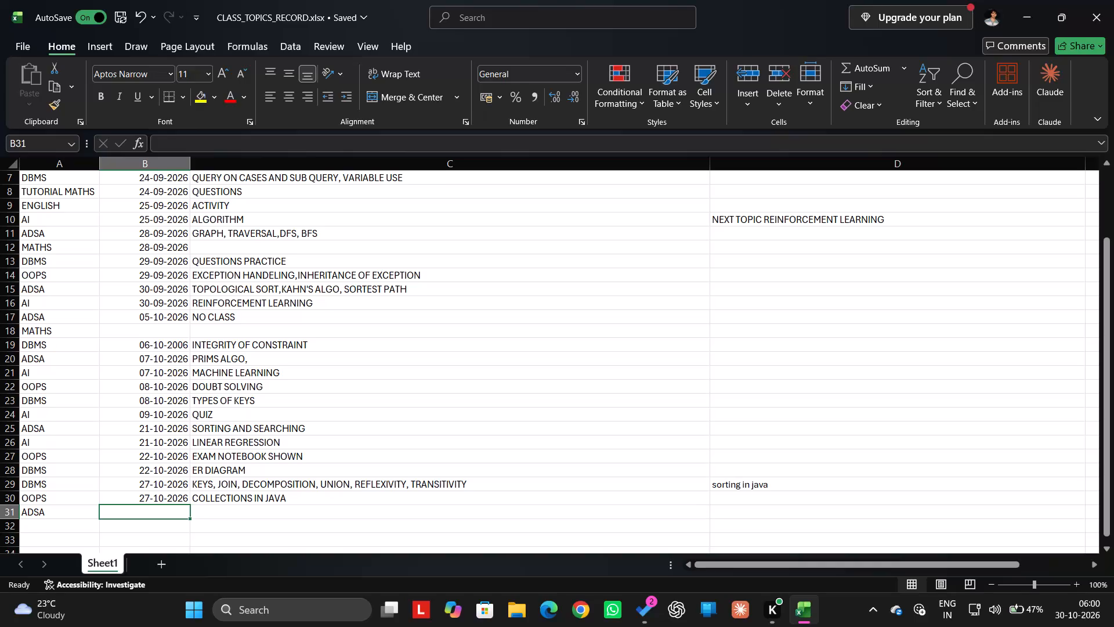
Complete the ADSA record in row 31 with the date 28-10-2026 and the topic "GREEDY ALGORITHM".
text(28-)
text(10)
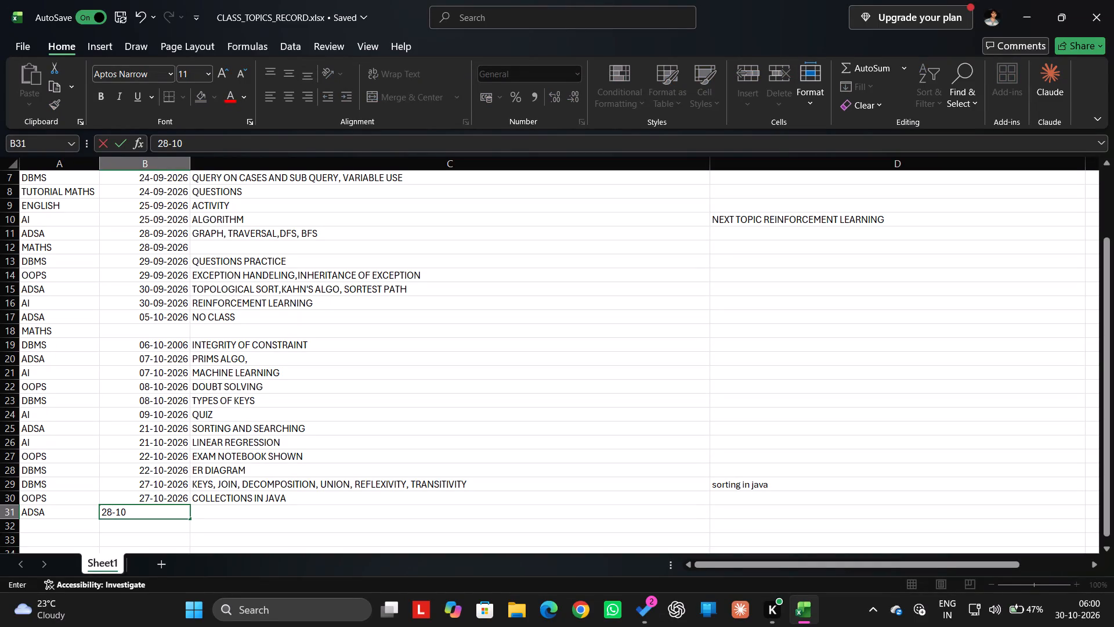
text(-202)
key(6)
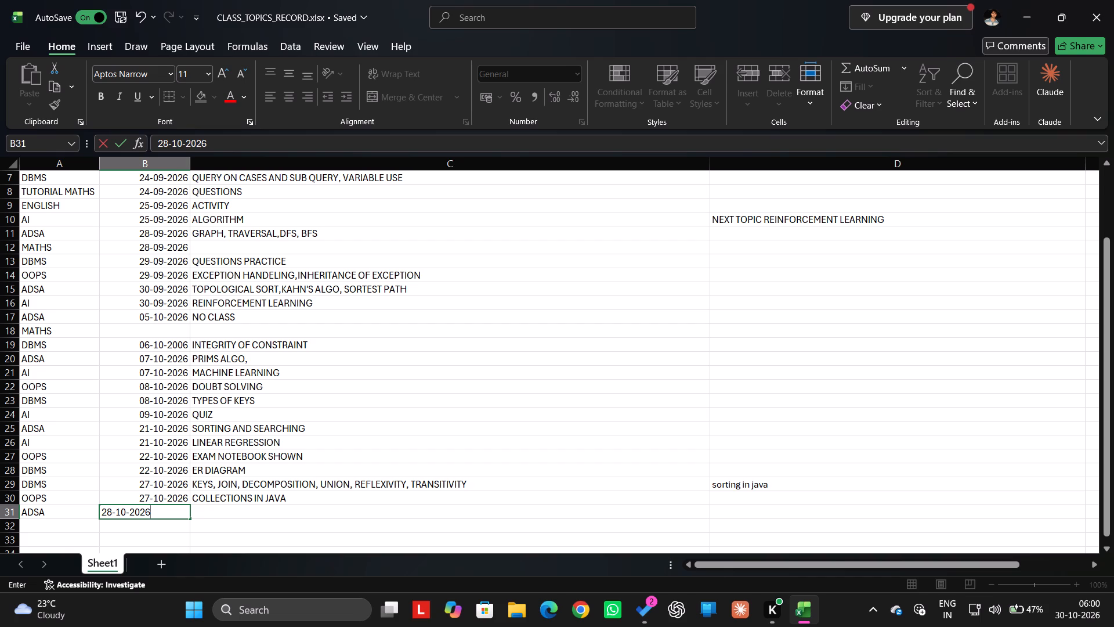
click(233, 513)
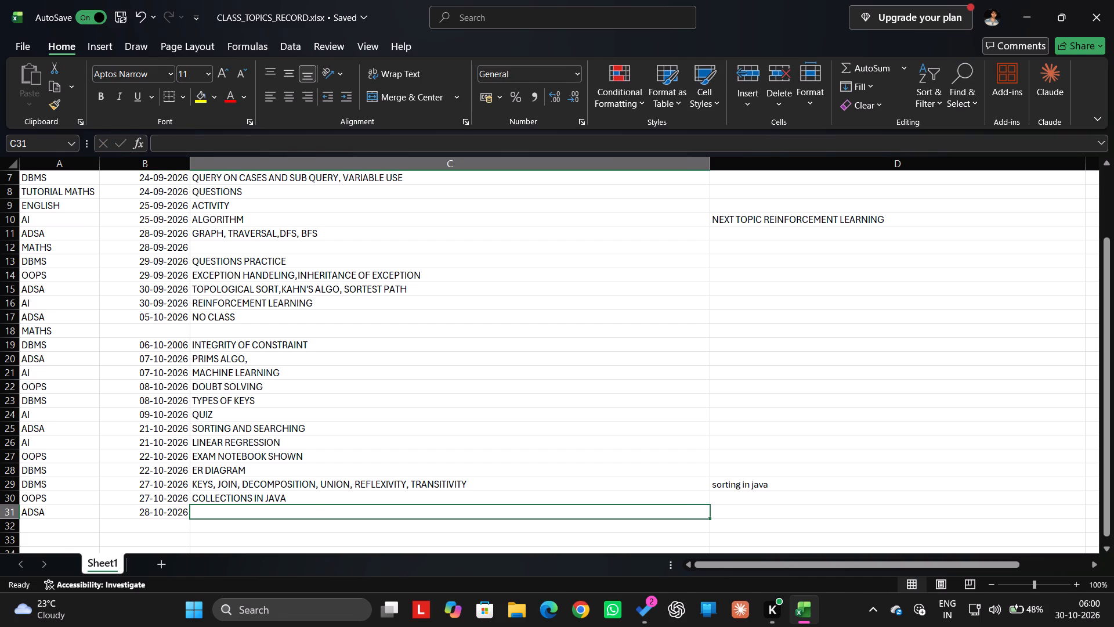
text(GREE)
key(d)
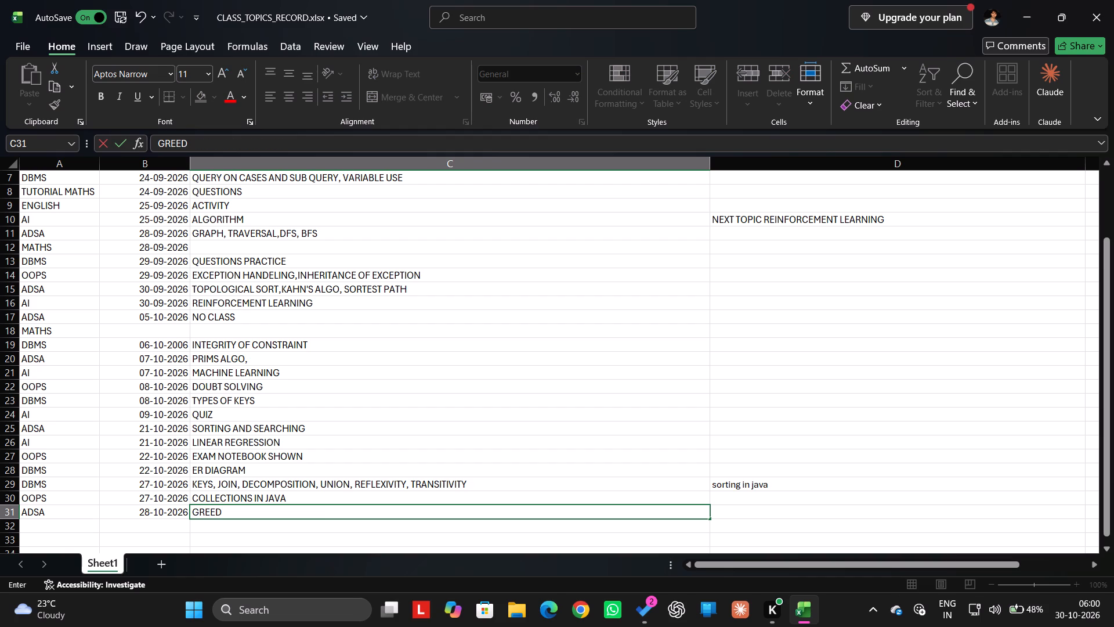
text(Y)
key(space)
text(ALGORITHM)
Start a new record in row 32 with the subject OOPS and the date 29-10-2026.
click(45, 522)
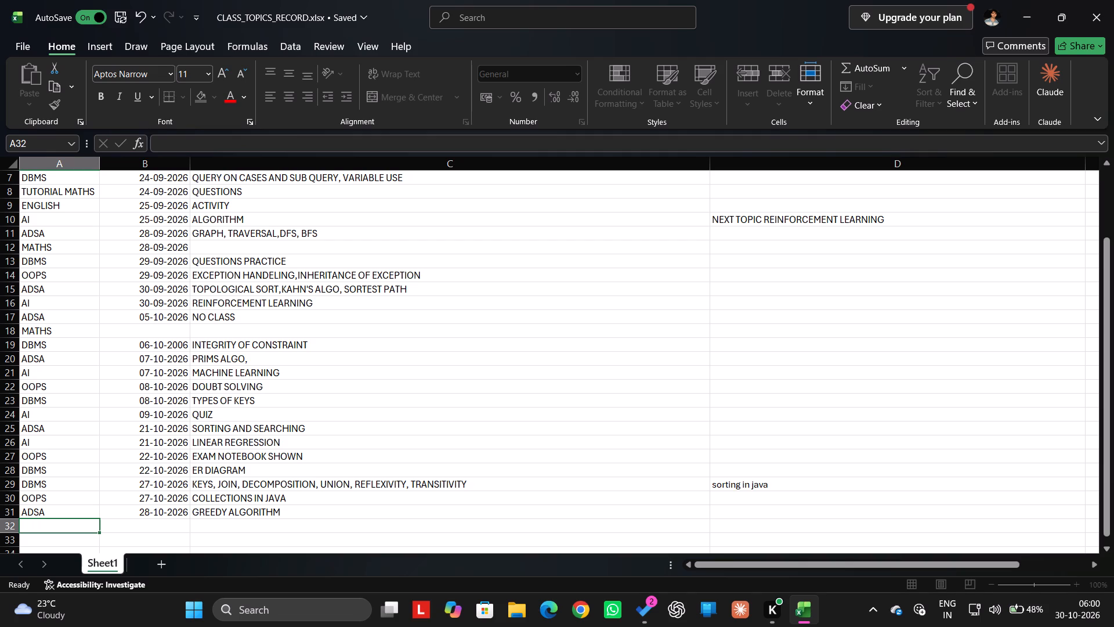
text(OPP)
key(BackSpace)
key(BackSpace)
text(OP)
key(s)
key(Return)
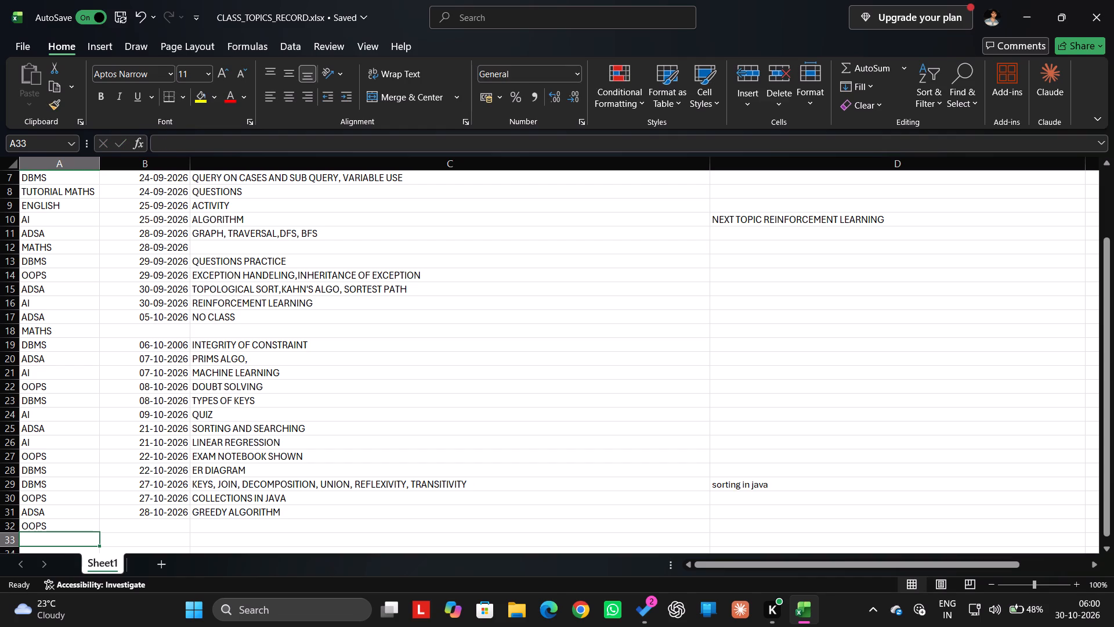
click(135, 527)
text(29=)
key(BackSpace)
text(-1)
text(0-)
text(202)
key(6)
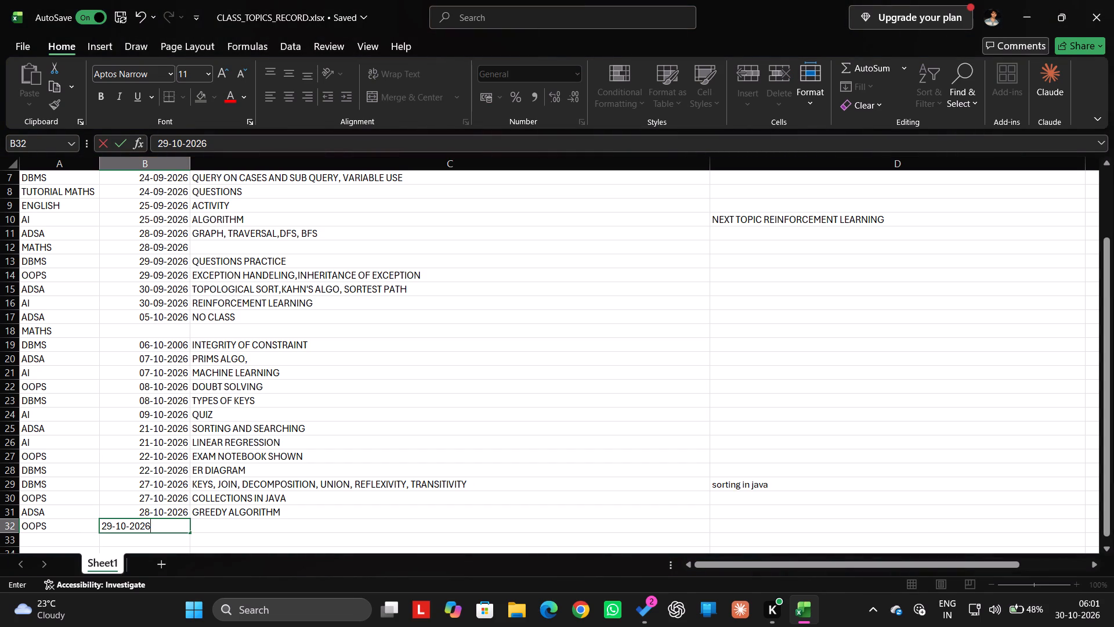
key(Return)
Enter the topic "COLLECTIONS IN JAVA" in cell C32 for the new OOPS record.
click(217, 529)
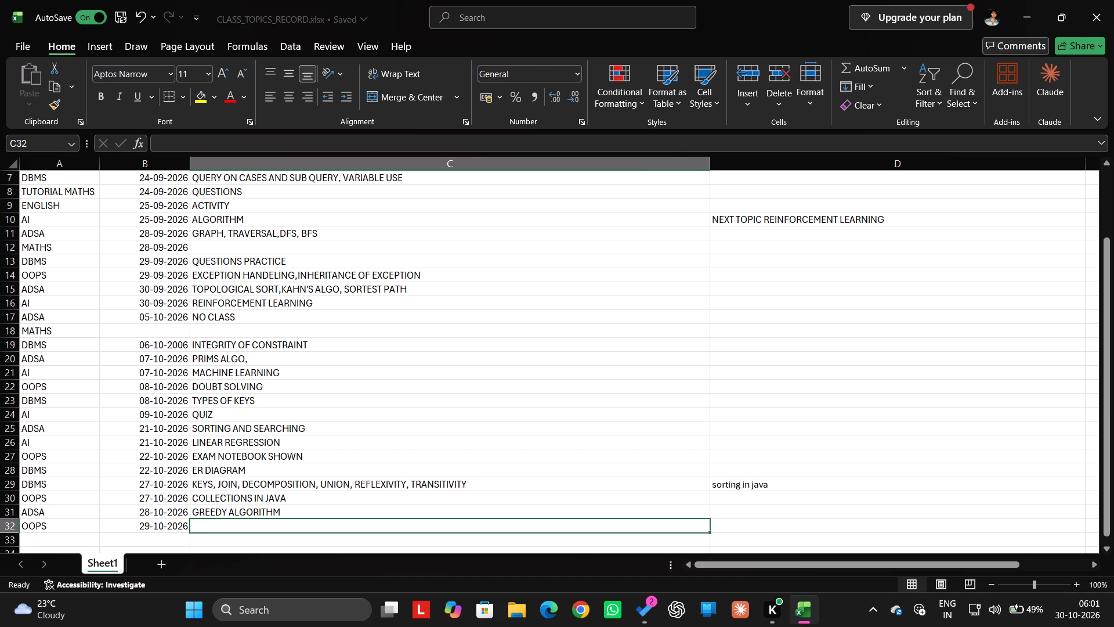
text(COLL)
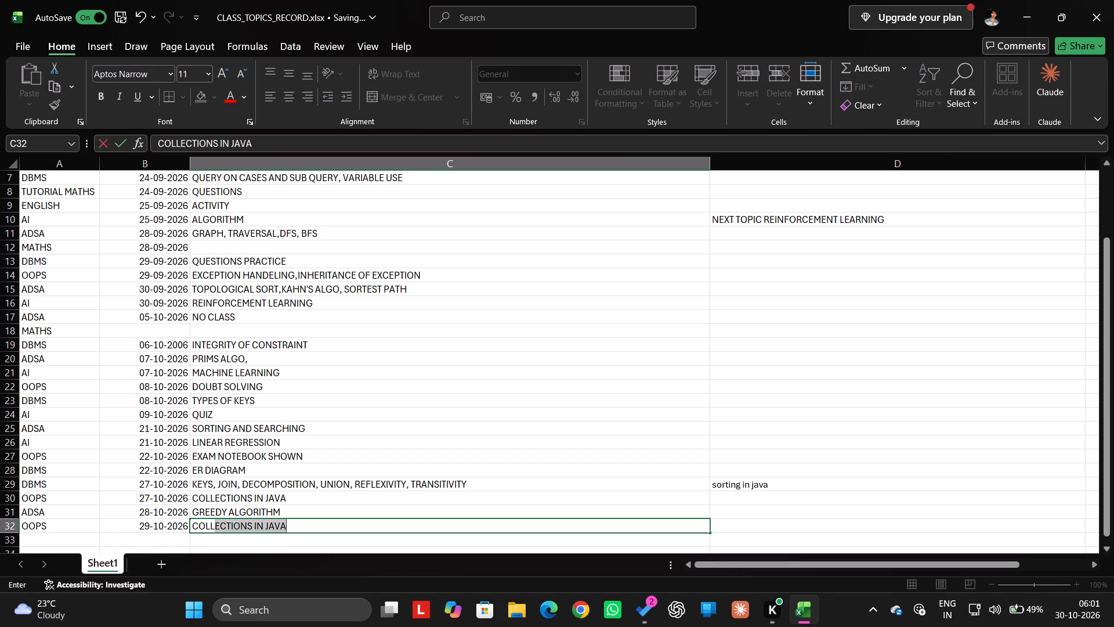
key(Return)
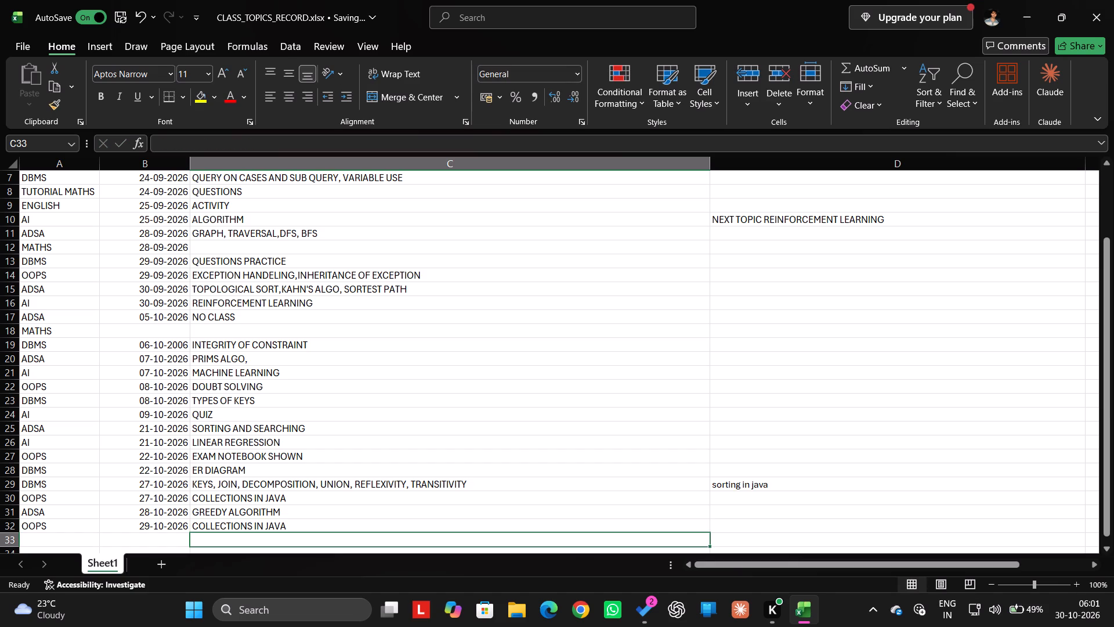
Start a new record in row 33 with the subject DBMS and the date 29-10-2026.
click(41, 540)
scroll(41, 540, down, 3)
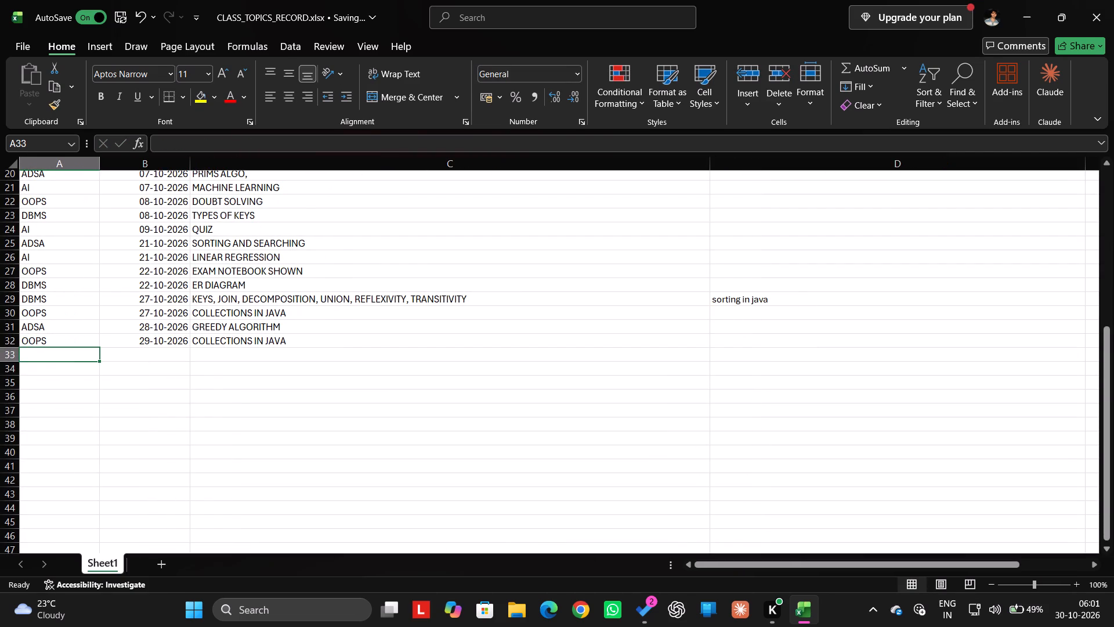
text(DBMS)
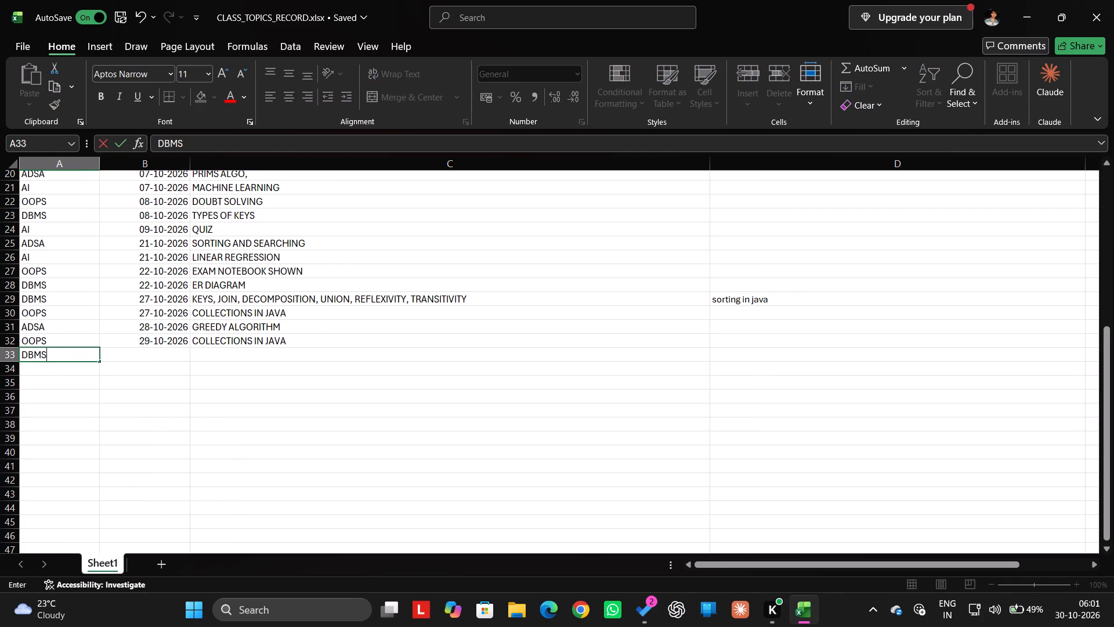
key(Return)
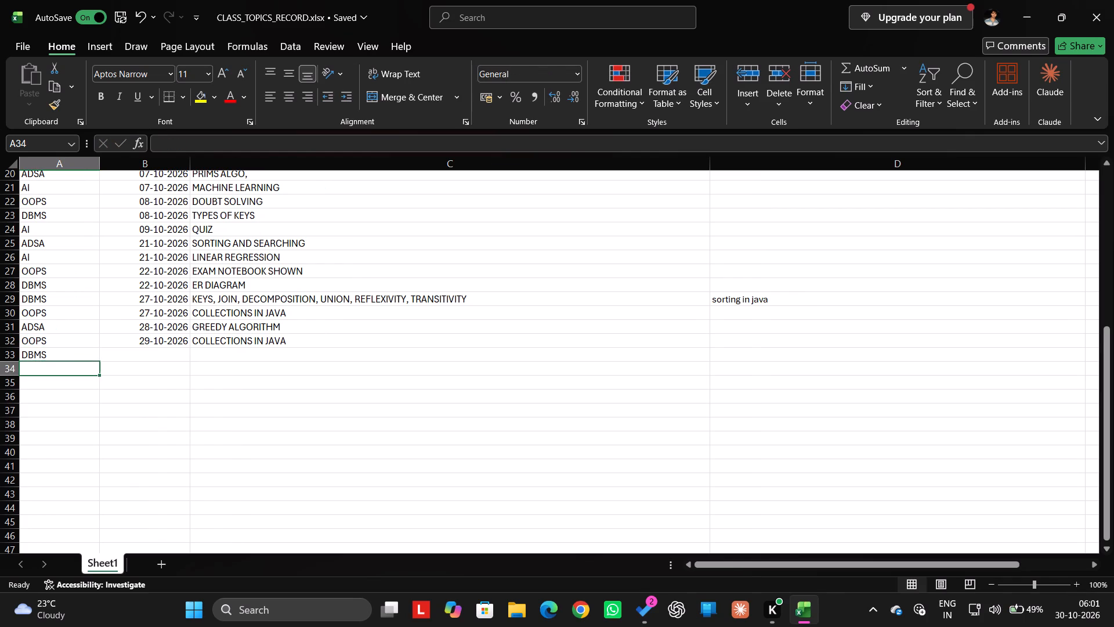
click(136, 355)
text(30)
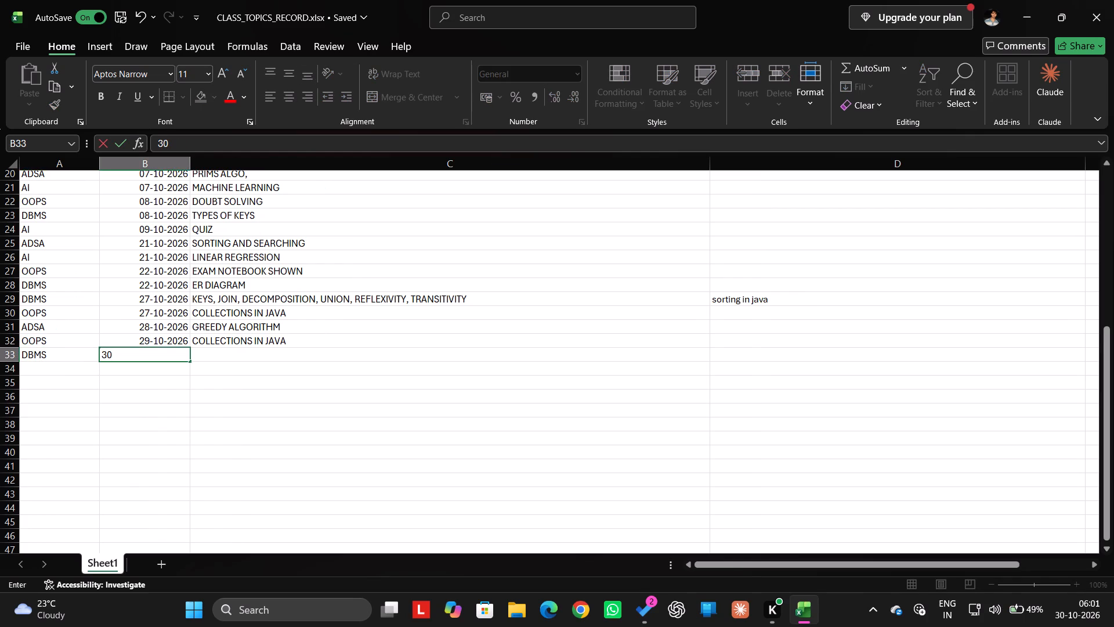
key(BackSpace)
key(BackSpace)
key(2)
key(9)
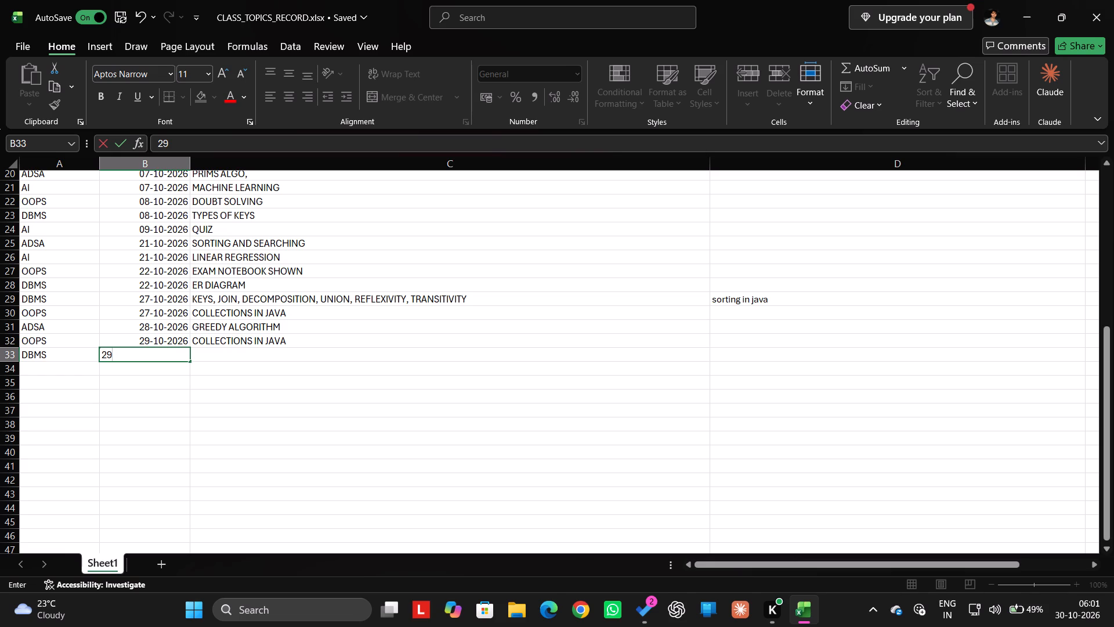
text(-10-)
text(202)
key(6)
key(Return)
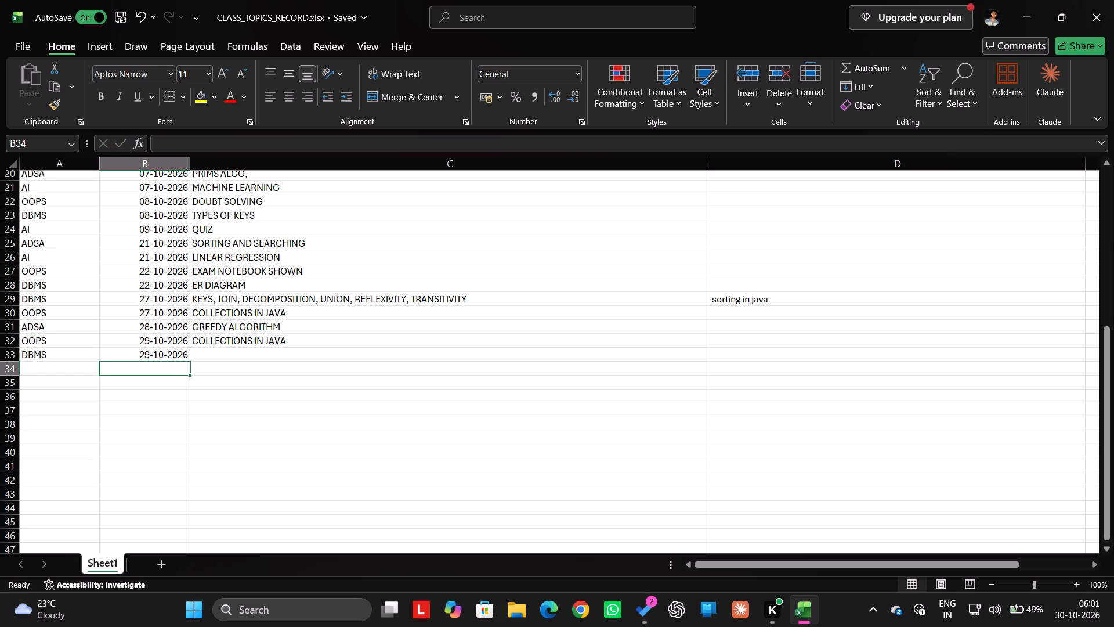
Enter the topics "LOSSYLESS, LOSSY DECOPOSITION" in cell C33 of the new DBMS record.
click(219, 350)
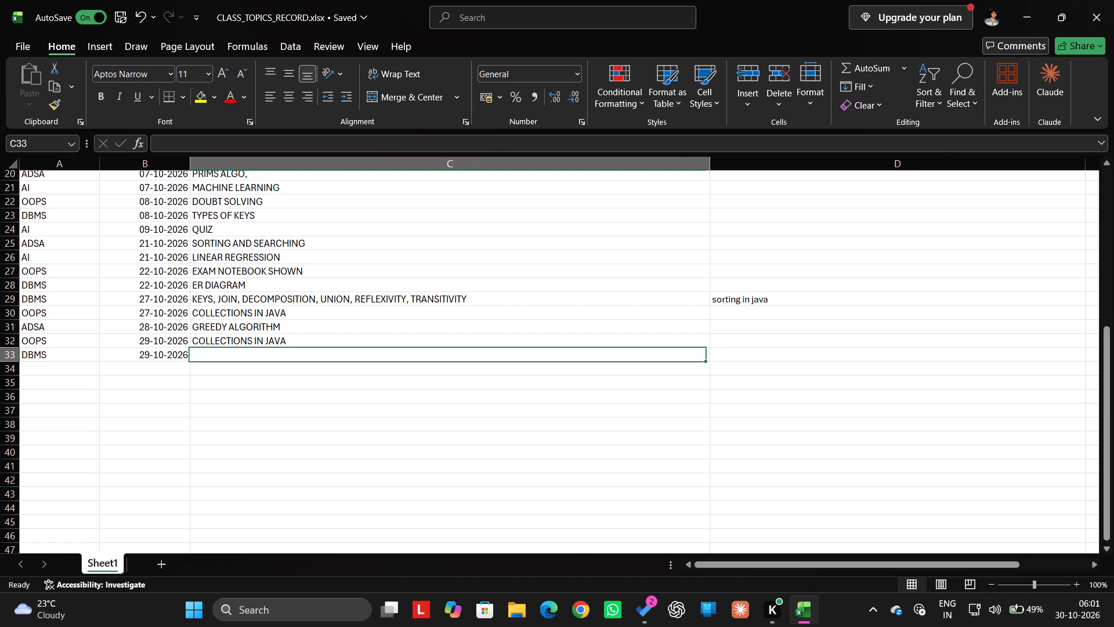
text(LOSY)
key(BackSpace)
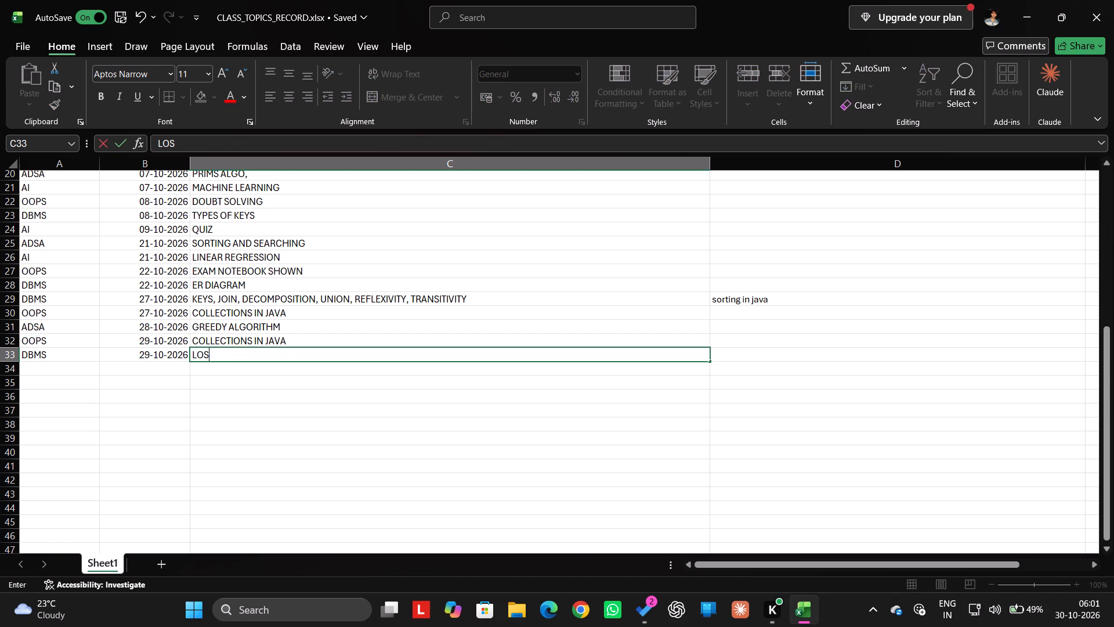
key(s)
text(YLESS)
text(, LO)
text(SS)
text(Y)
key(space)
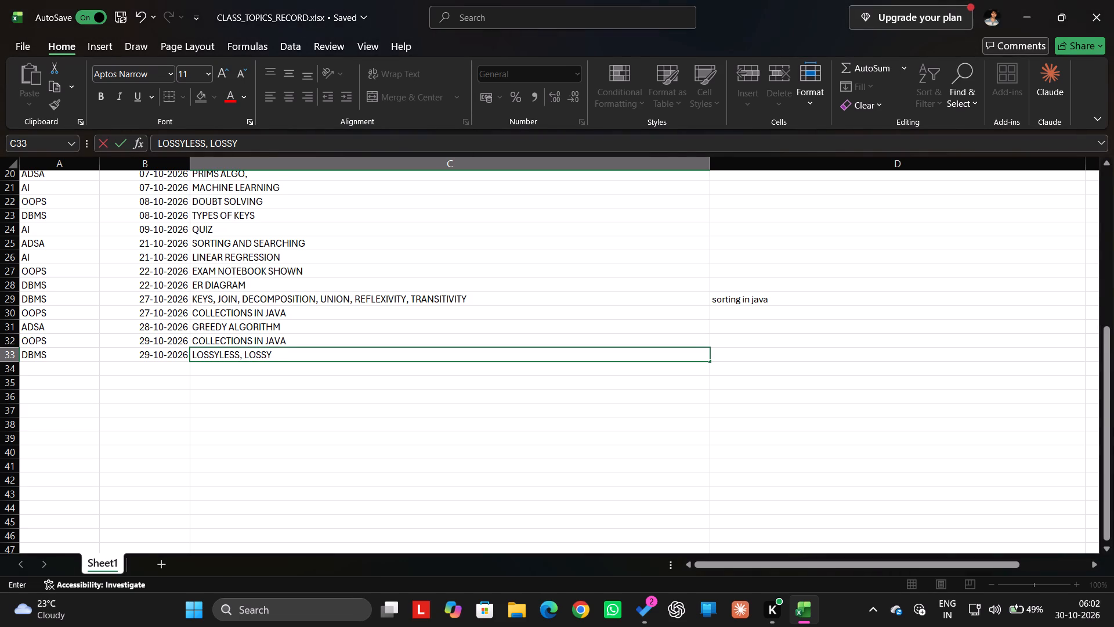
text(DECPMP)
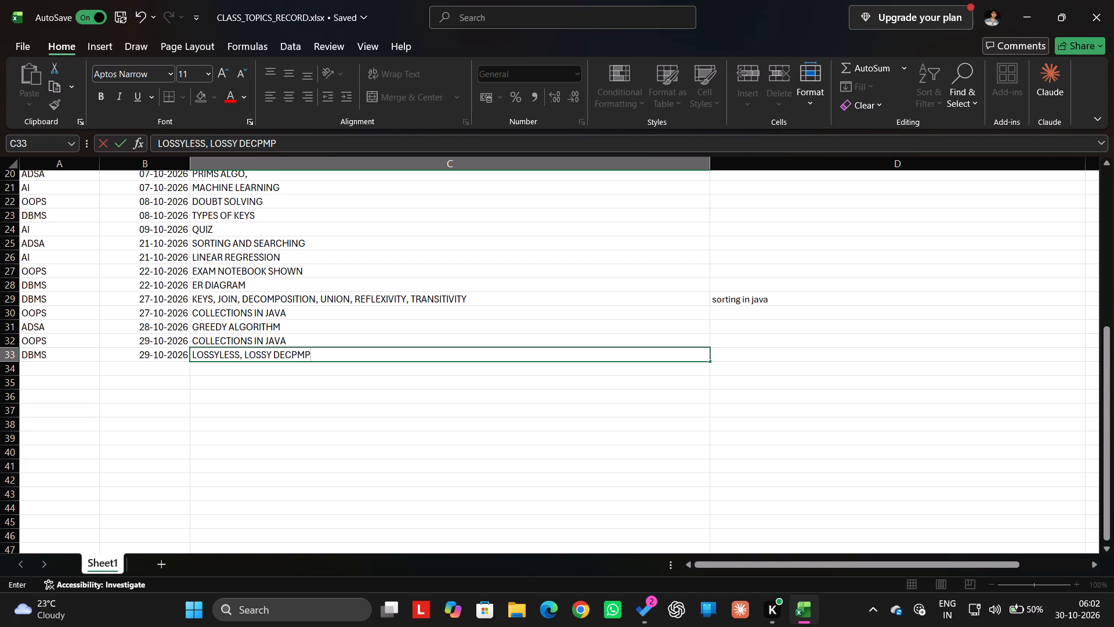
key(BackSpace)
key(BackSpace)
key(BackSpace)
key(BackSpace)
text(COPOSITION)
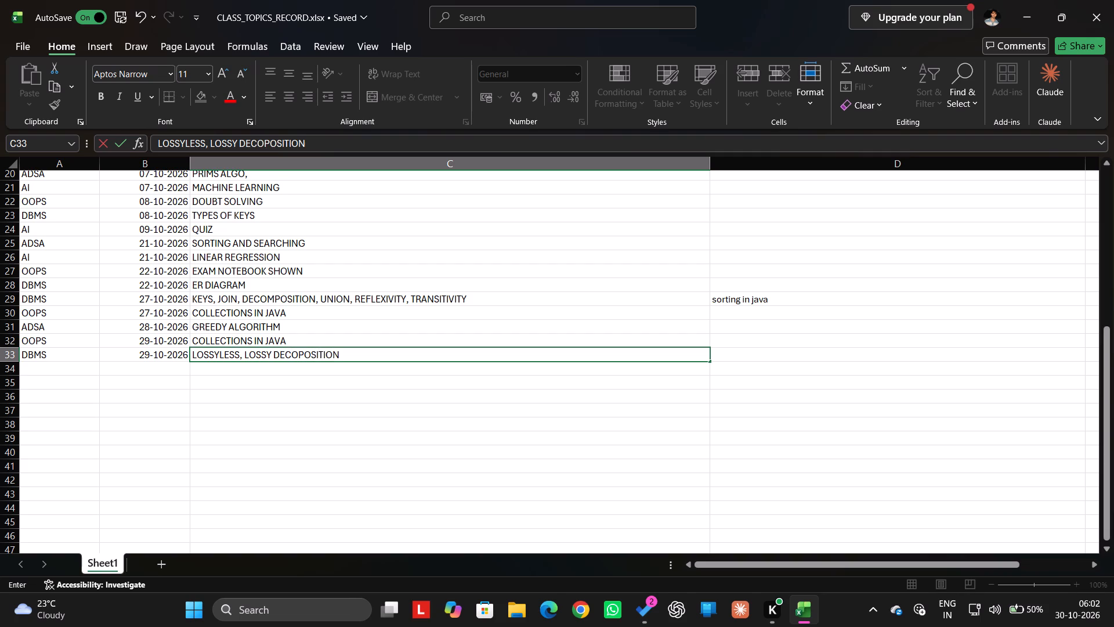
Append "TYPES OF FUNCTIONAL DEPENDENCY" to the DBMS topics in cell C33 and save the workbook.
key(space)
text(TYPES OF)
key(space)
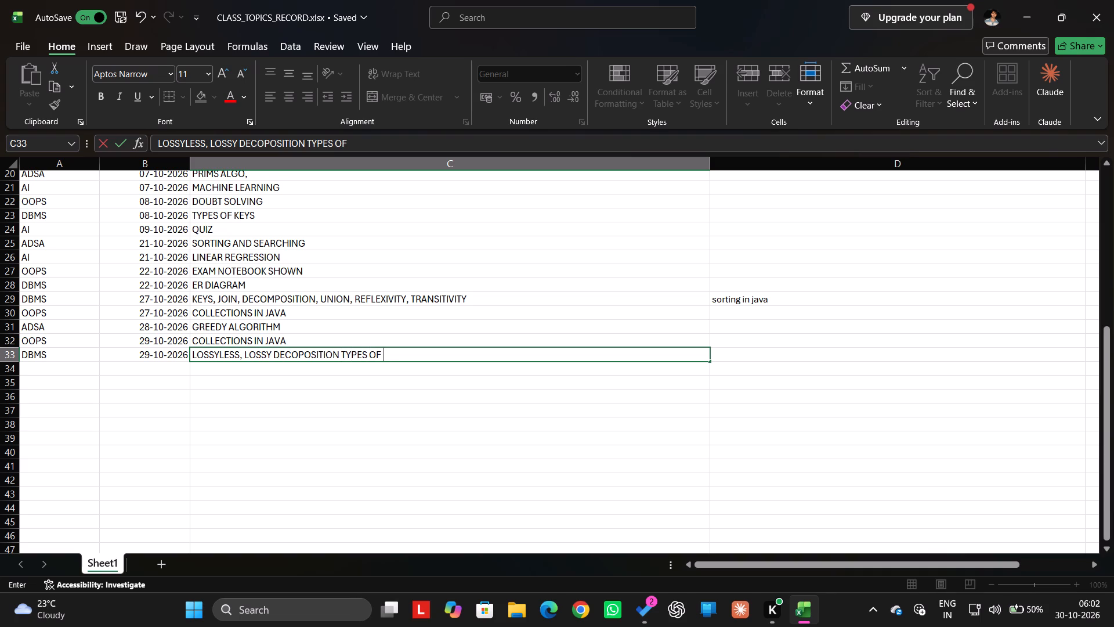
text(FUNCTIONAL)
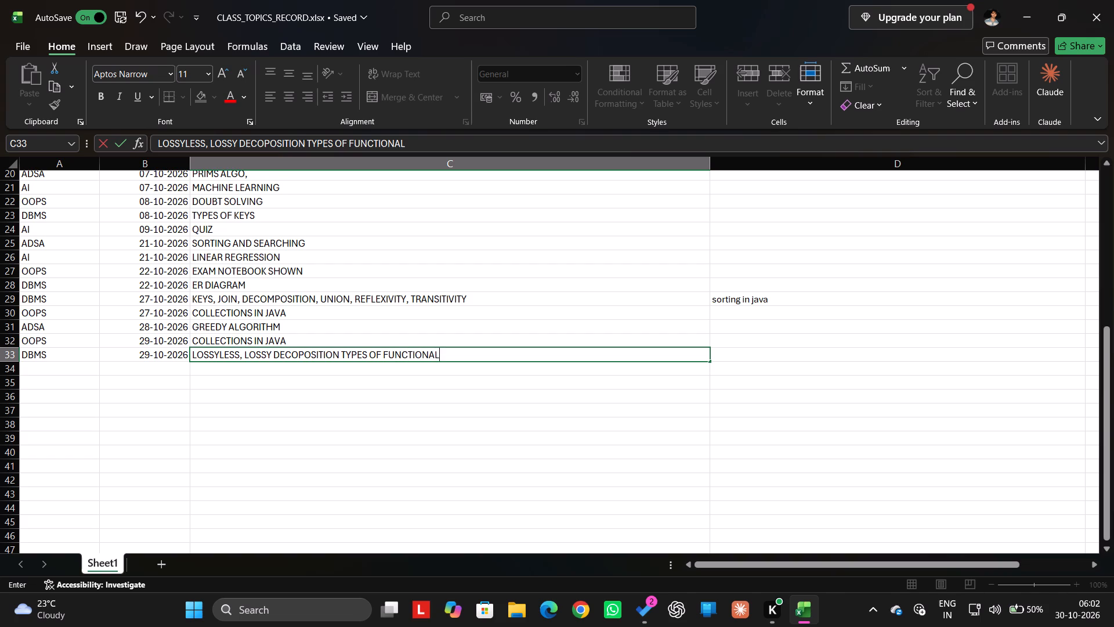
key(space)
text(DEPE)
key(n)
text(DENC)
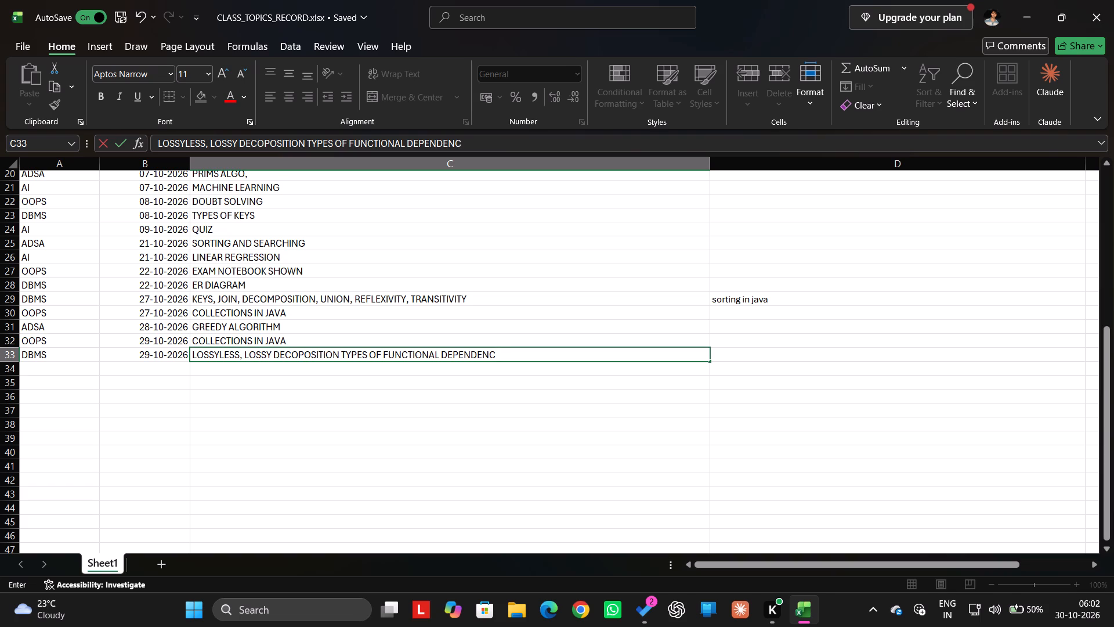
key(y)
key(Return)
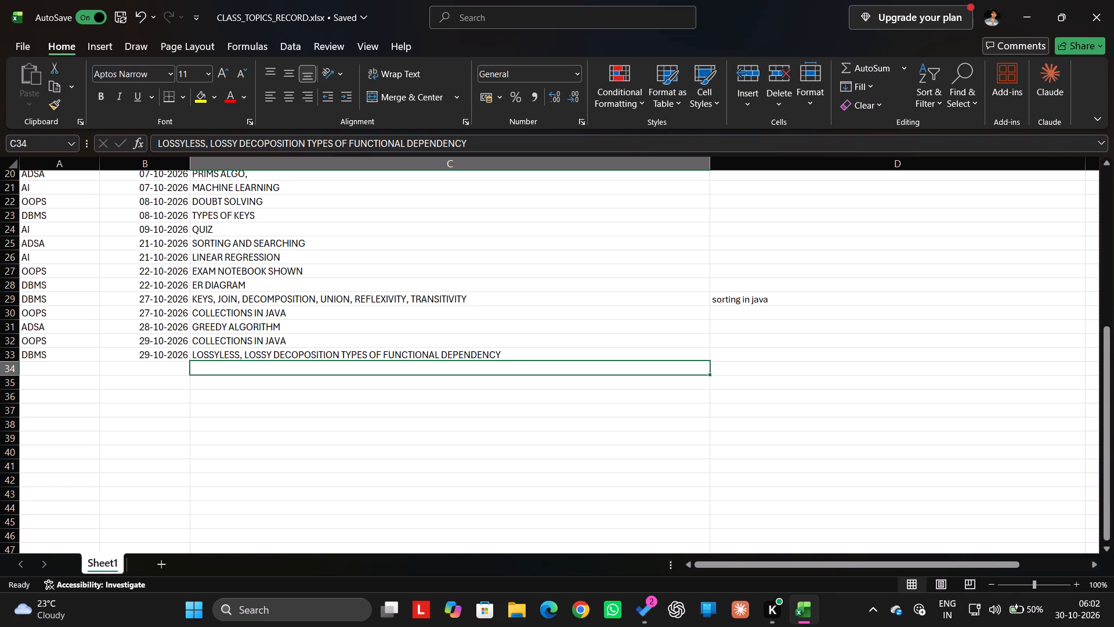
key(ctrl+s)
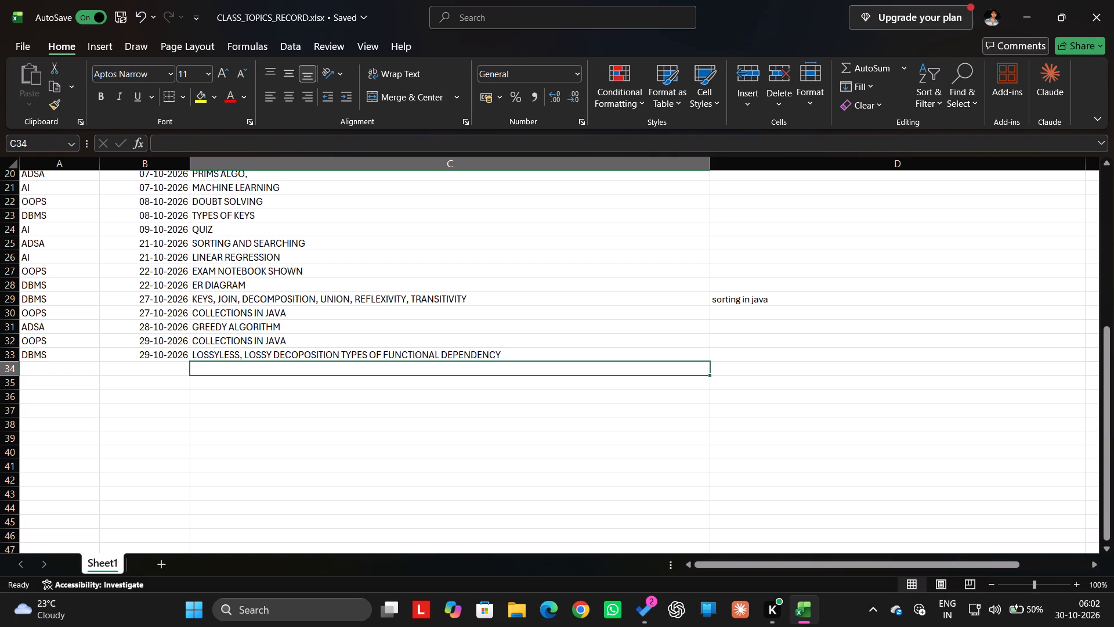
Start a new record in row 34 with the subject AI and the date 30-10-2026, and save the workbook.
click(65, 370)
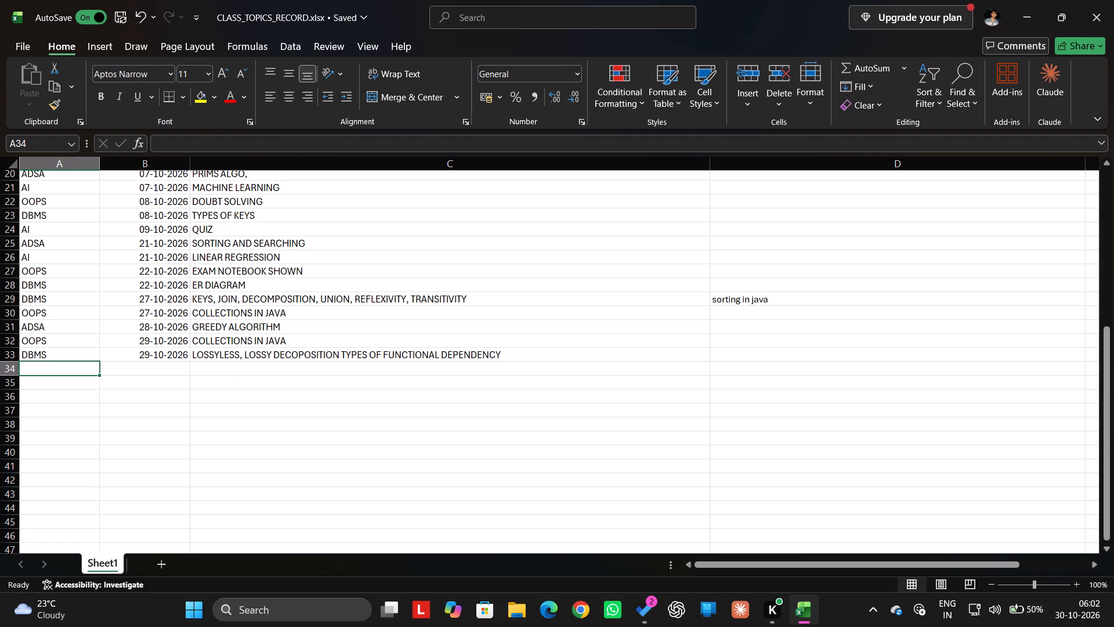
text(AI)
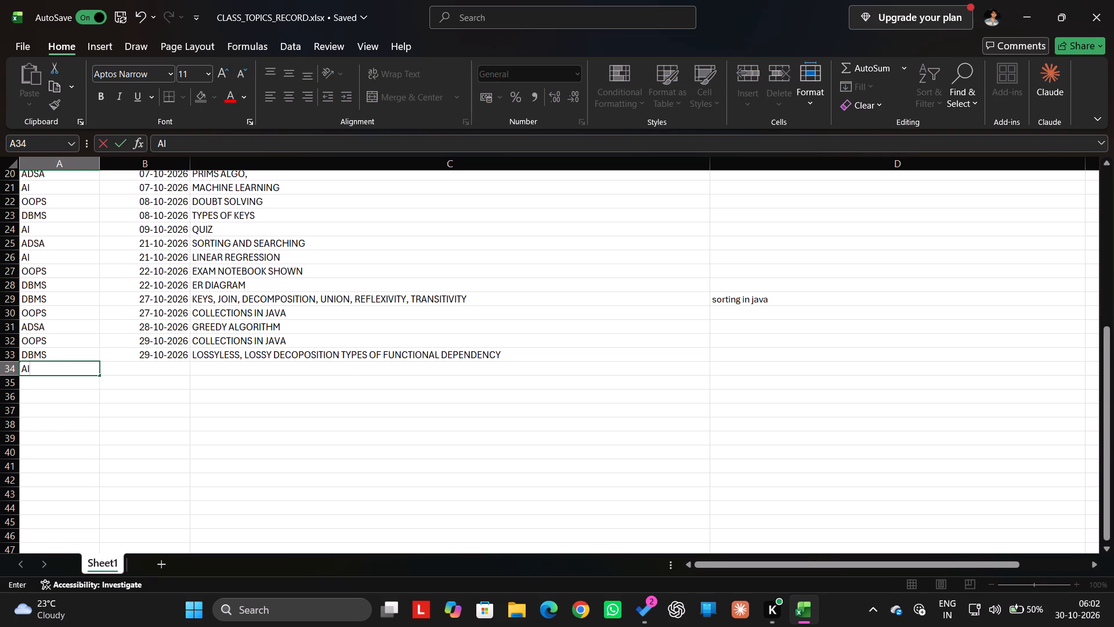
scroll(65, 370, right, 1)
scroll(65, 370, up, 1)
scroll(65, 370, right, 2)
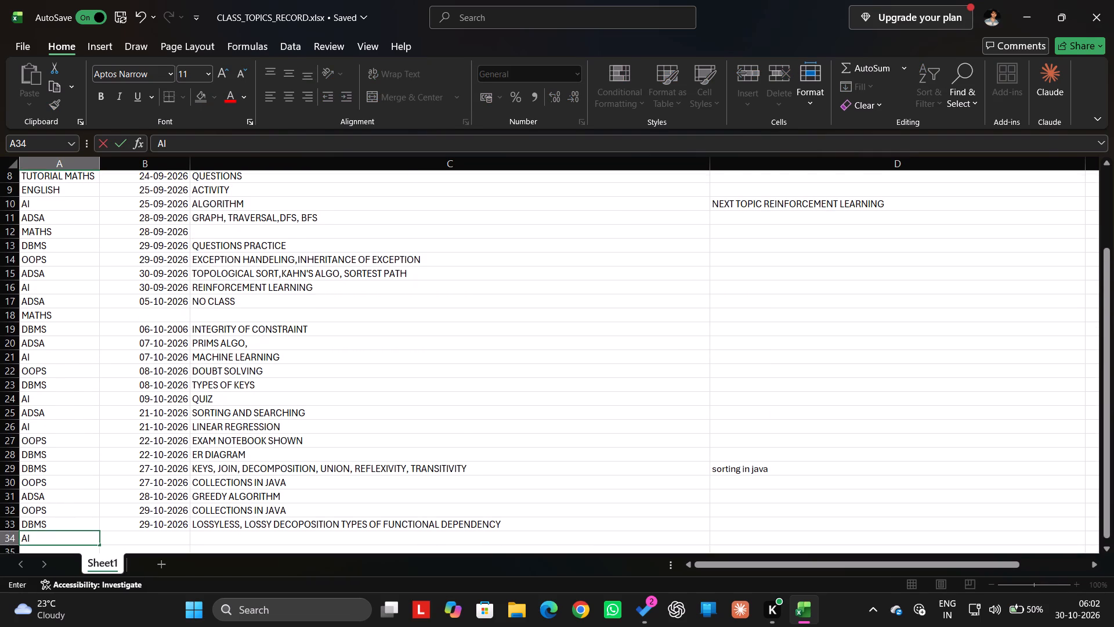
scroll(65, 370, right, 1)
click(149, 402)
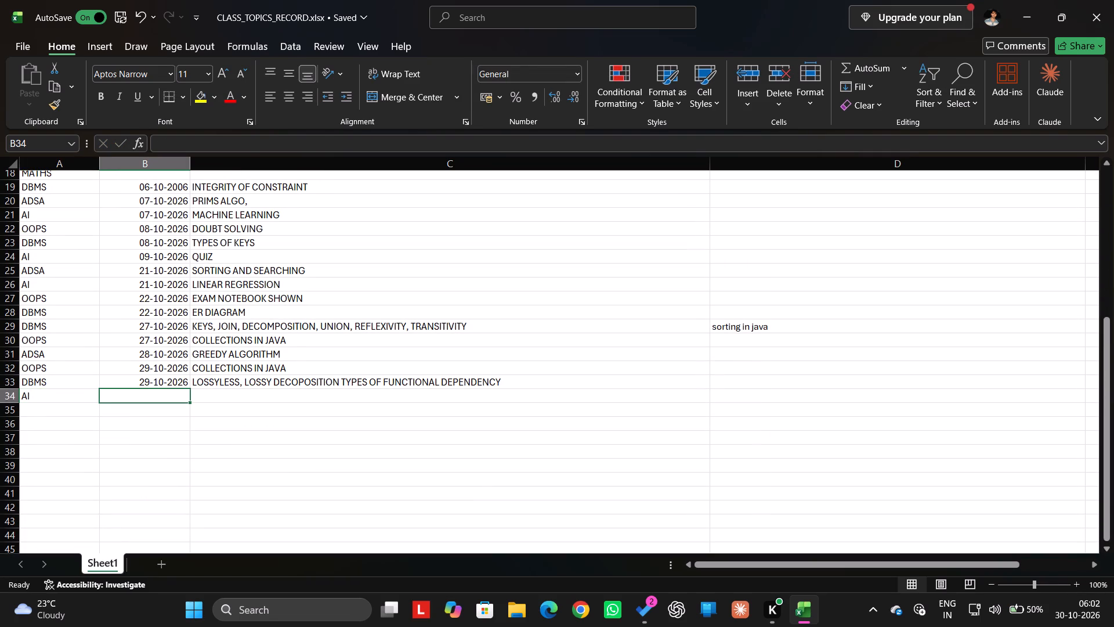
text(30-101-)
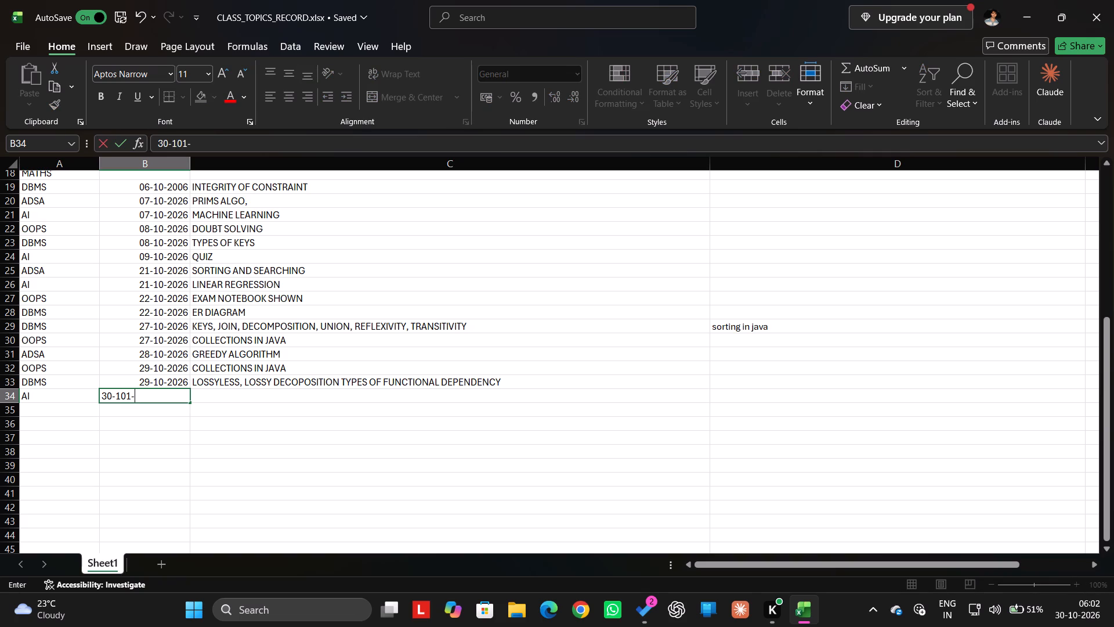
key(BackSpace)
key(BackSpace)
key(minus)
key(1)
key(BackSpace)
text(202)
key(6)
key(Return)
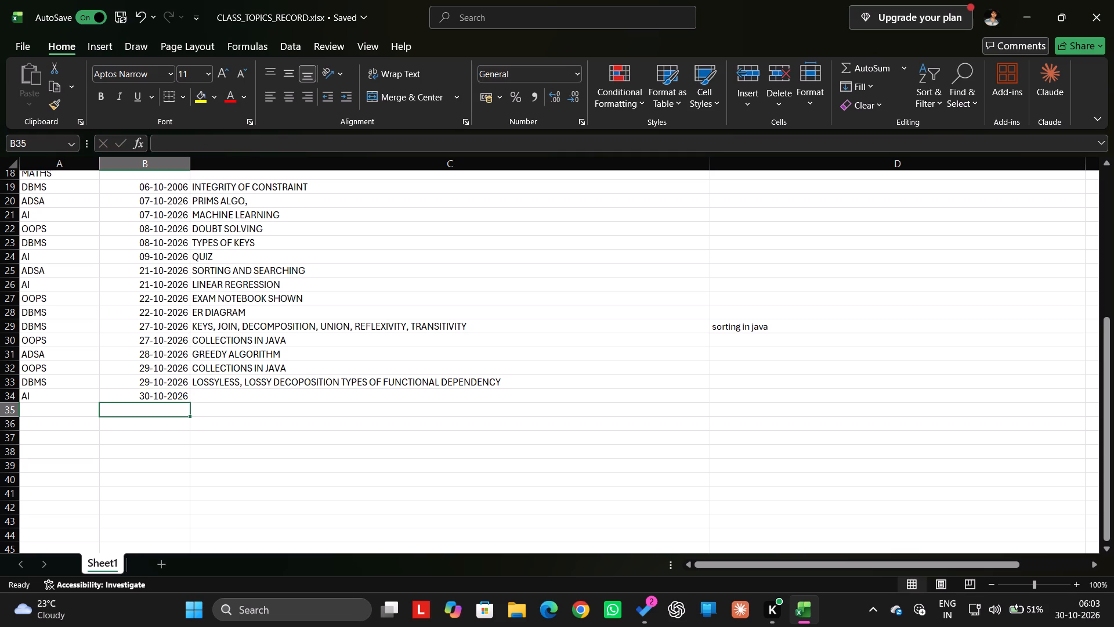
key(ctrl+s)
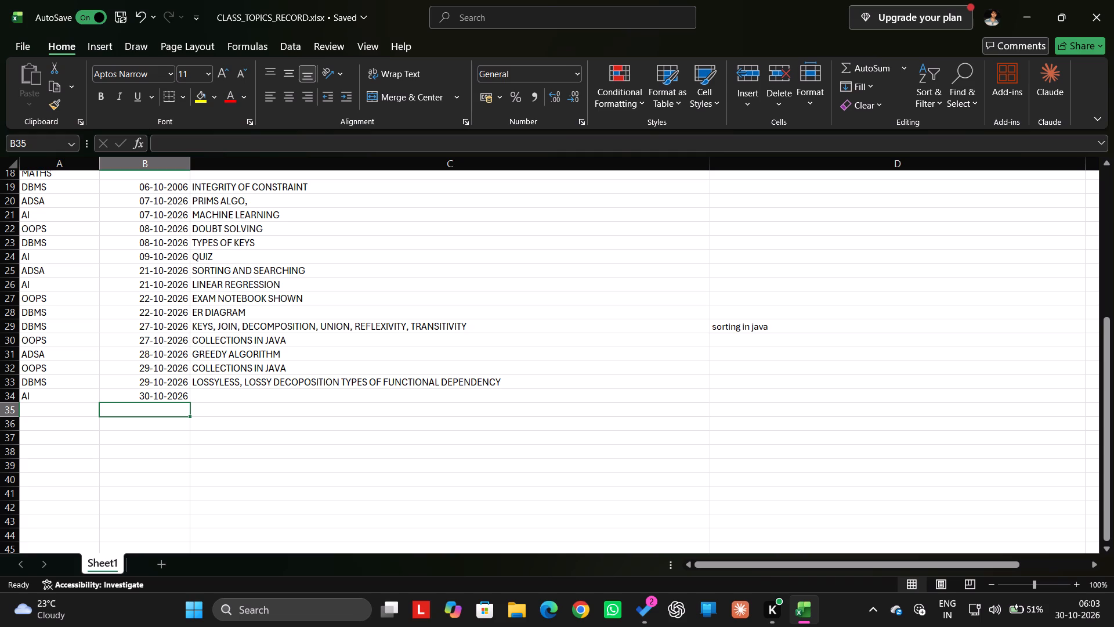
Move the note "sorting in java" from cell D29 to cell D32, beside the OOPS record of 29-10-2026.
click(780, 330)
drag(773, 327, 737, 327)
drag(737, 327, 742, 363)
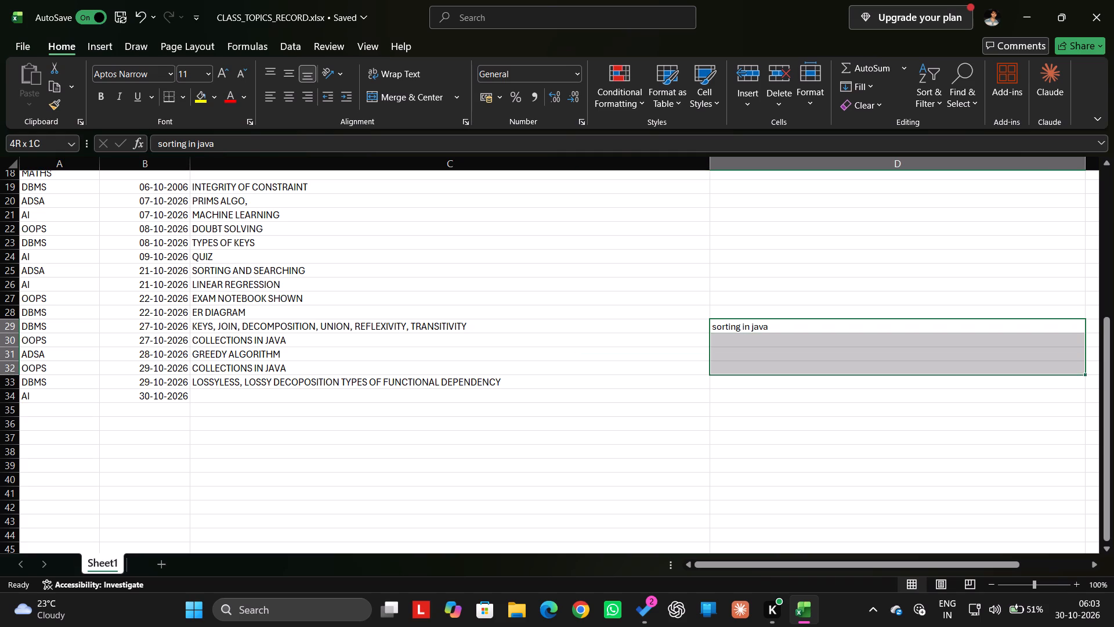
drag(742, 363, 746, 325)
click(768, 327)
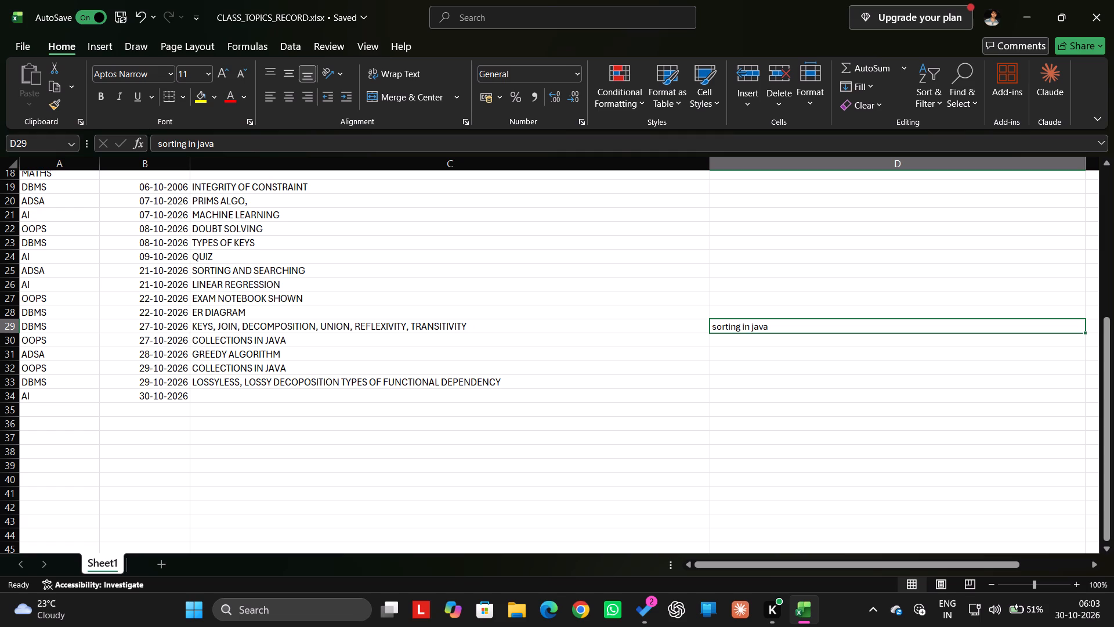
drag(221, 146, 127, 149)
key(ctrl+c)
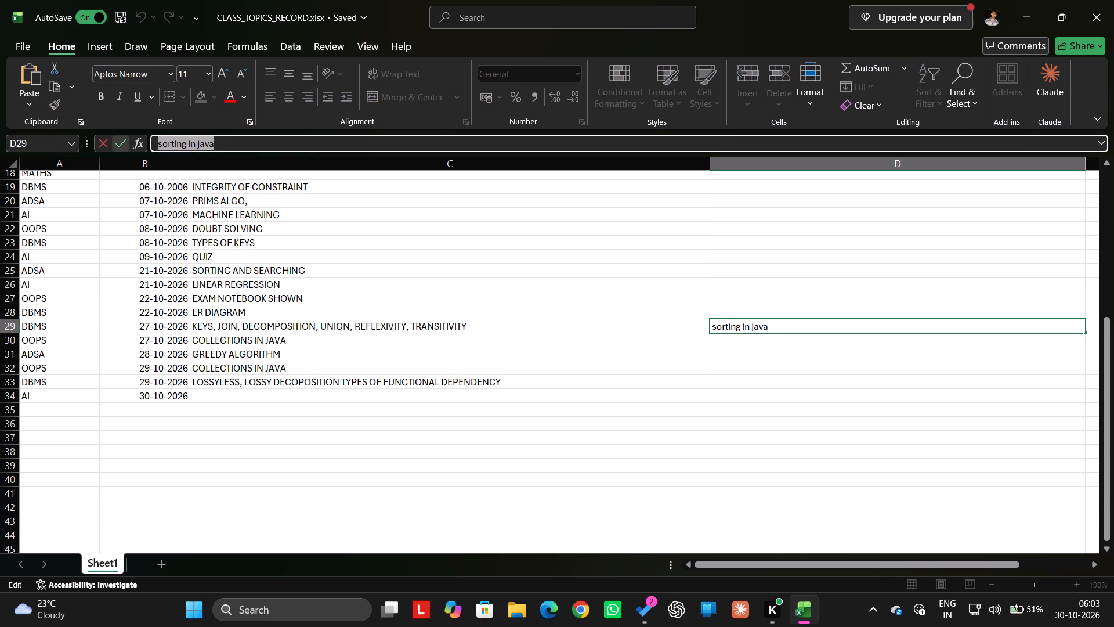
key(BackSpace)
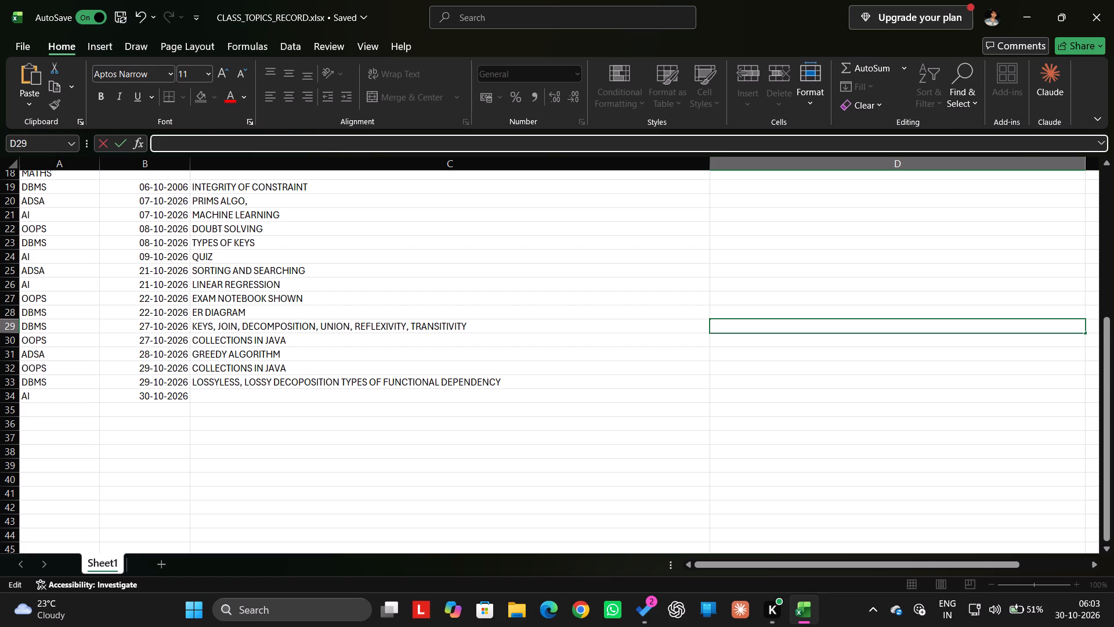
click(721, 371)
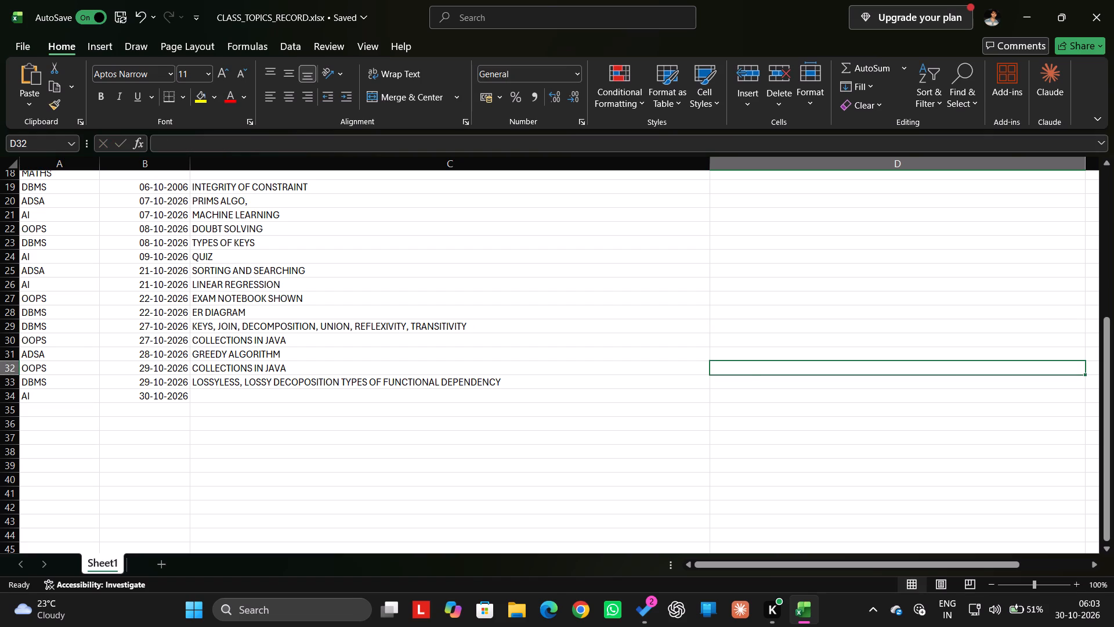
key(ctrl+v)
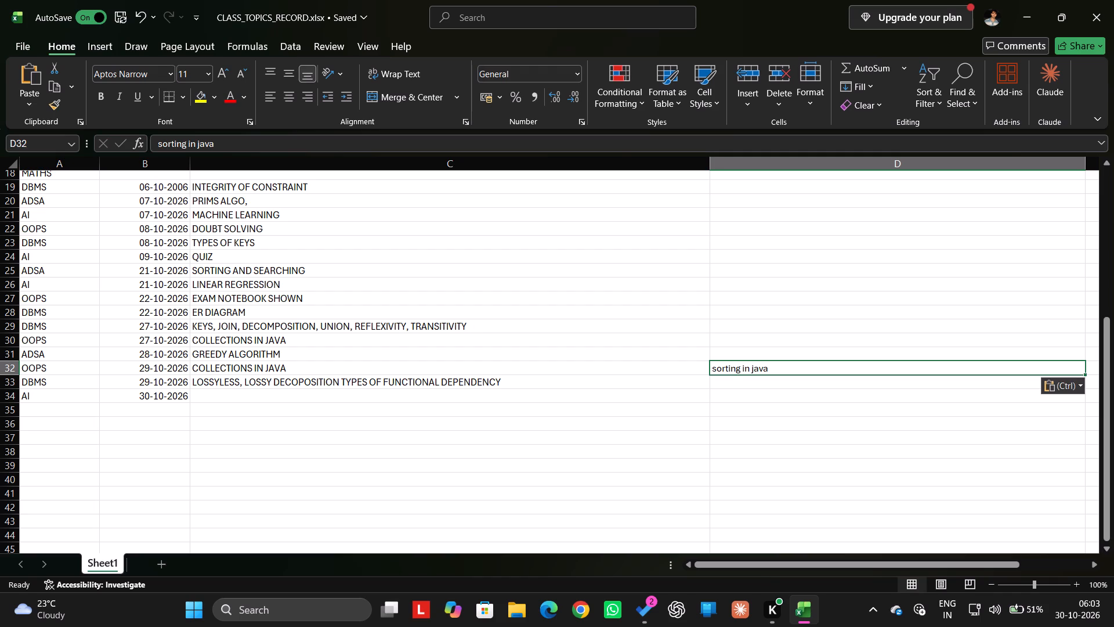
click(799, 369)
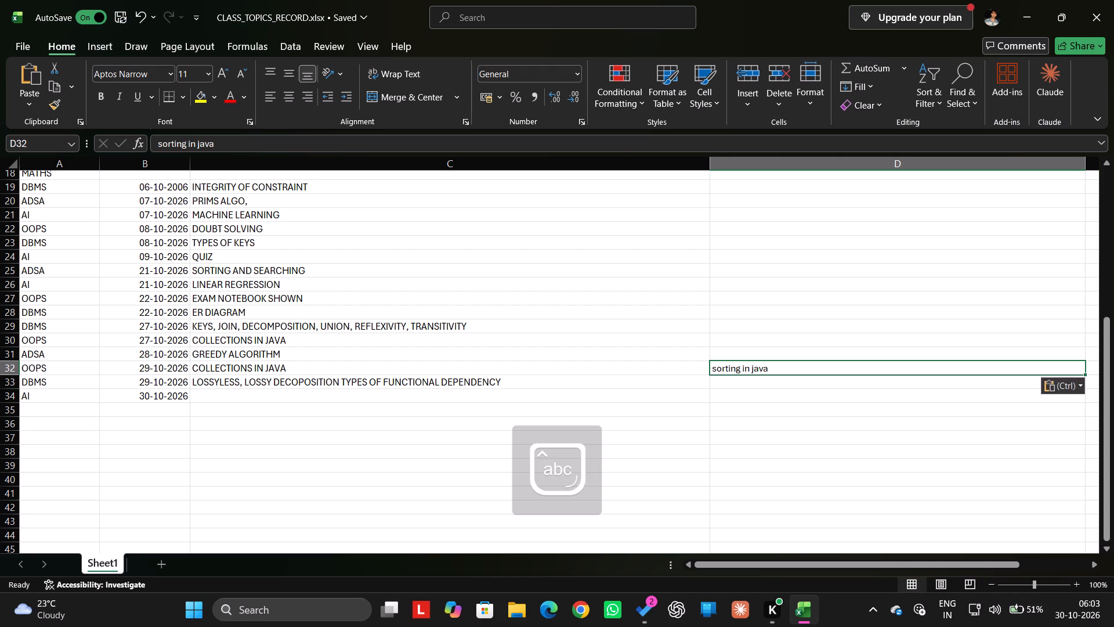
click(804, 32)
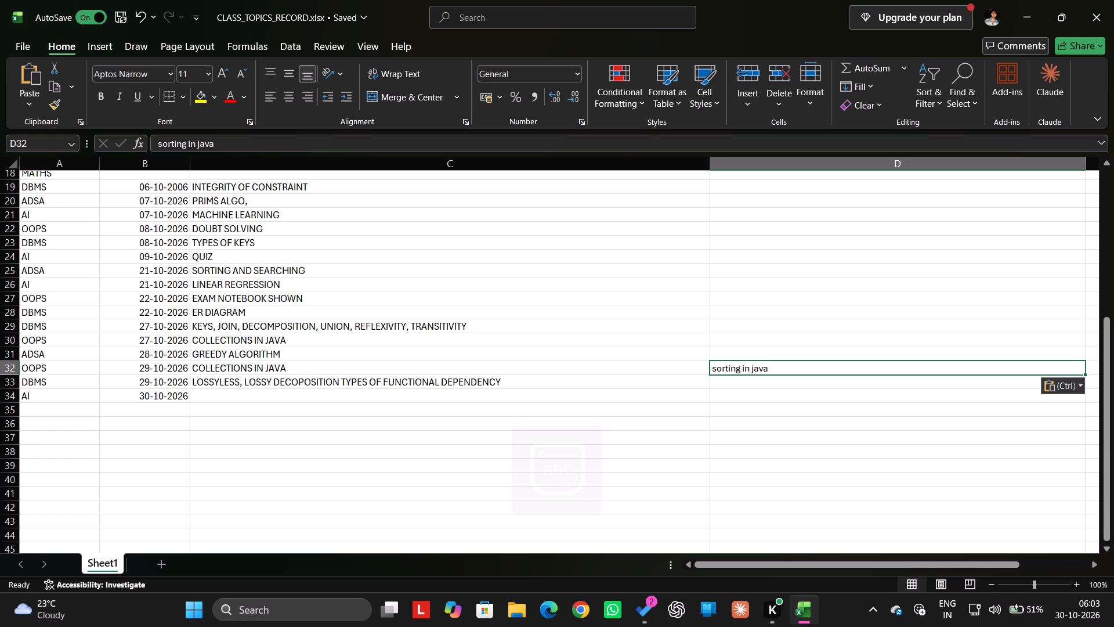
Review the recent class records by going through the subject entries in column A between rows 25 and 34.
scroll(512, 260, down, 1)
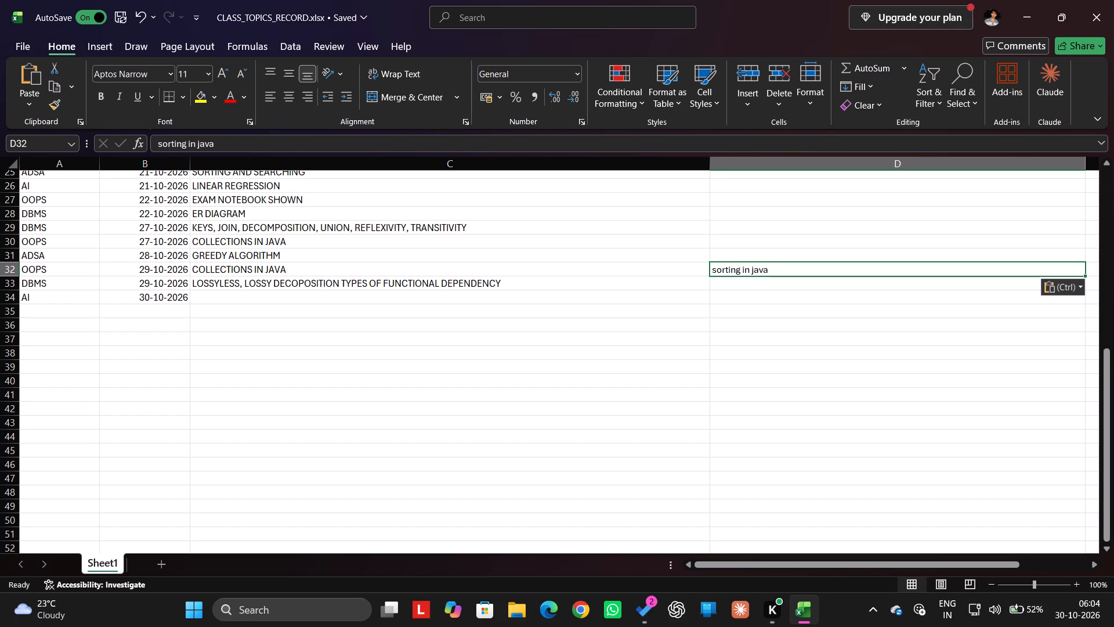
scroll(171, 251, up, 1)
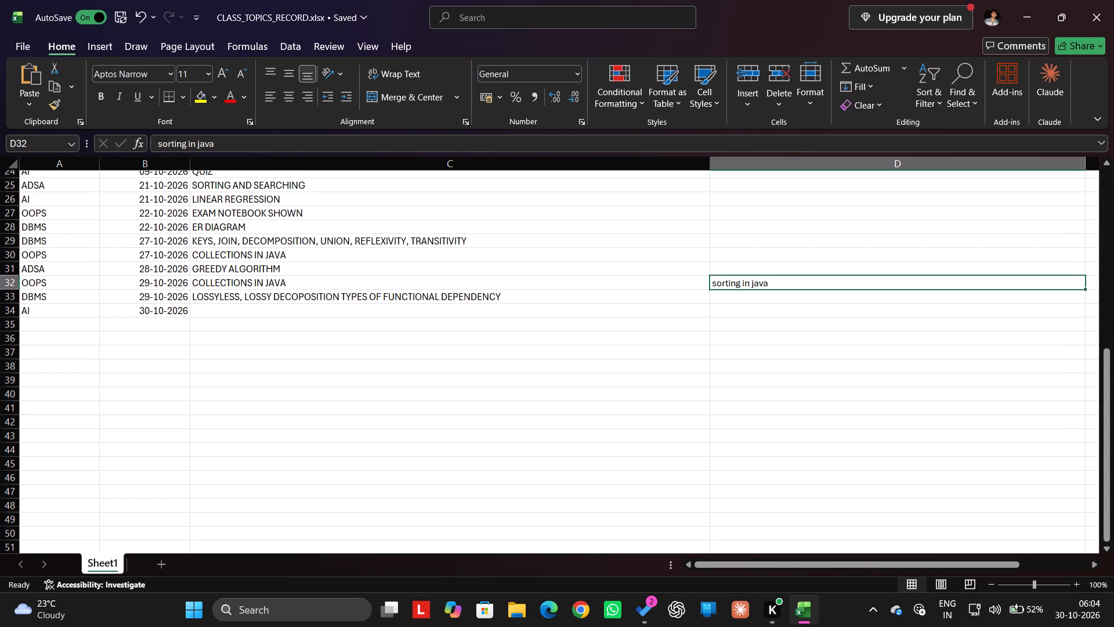
scroll(171, 251, up, 1)
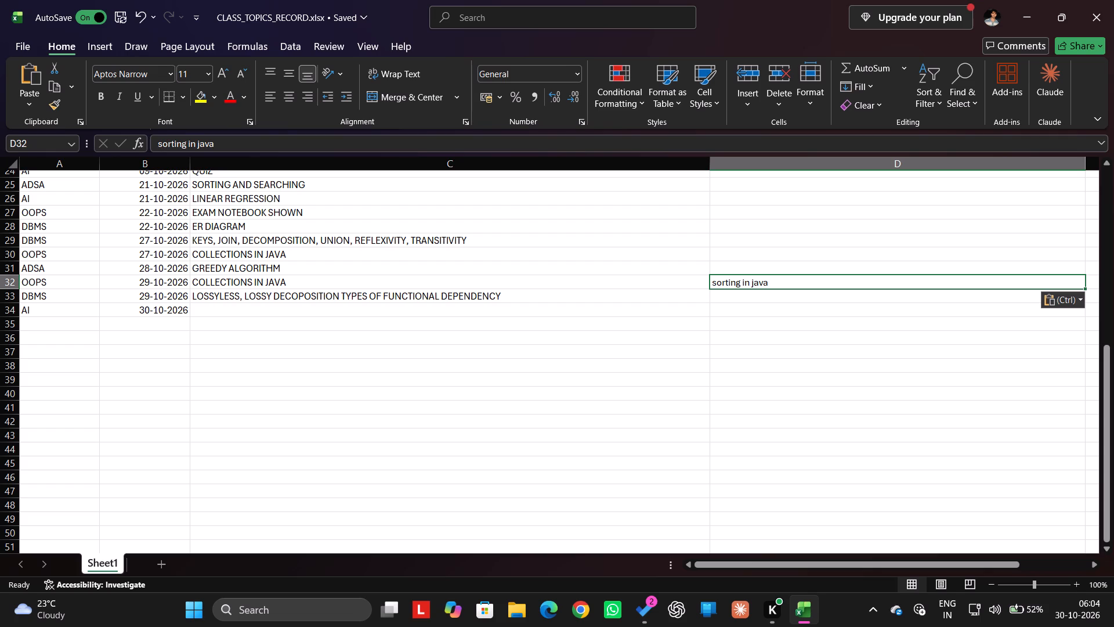
click(46, 285)
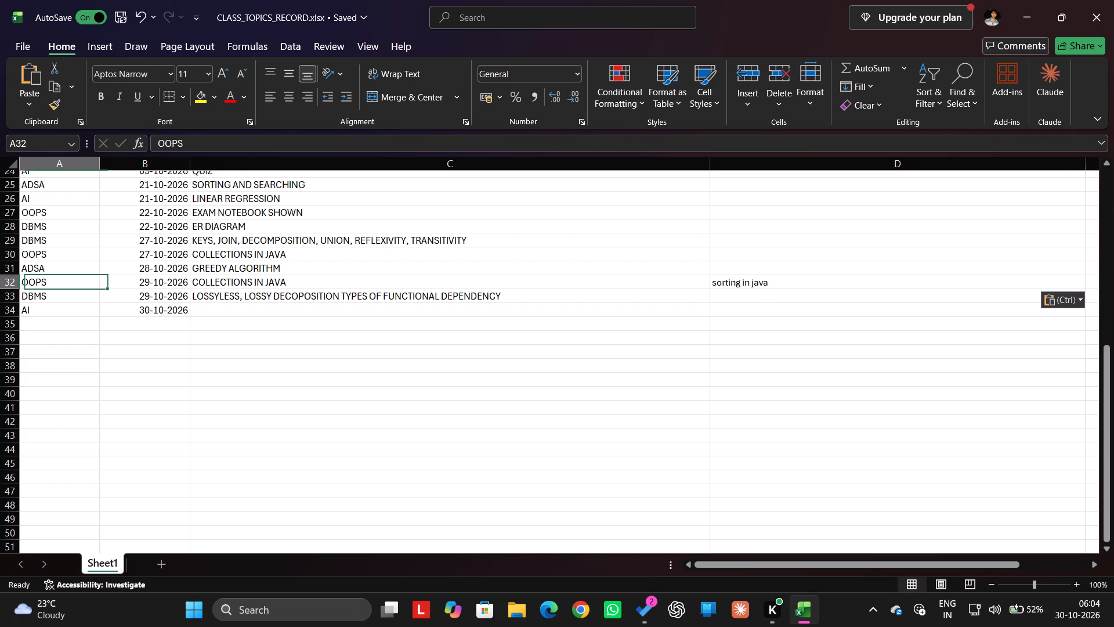
click(73, 269)
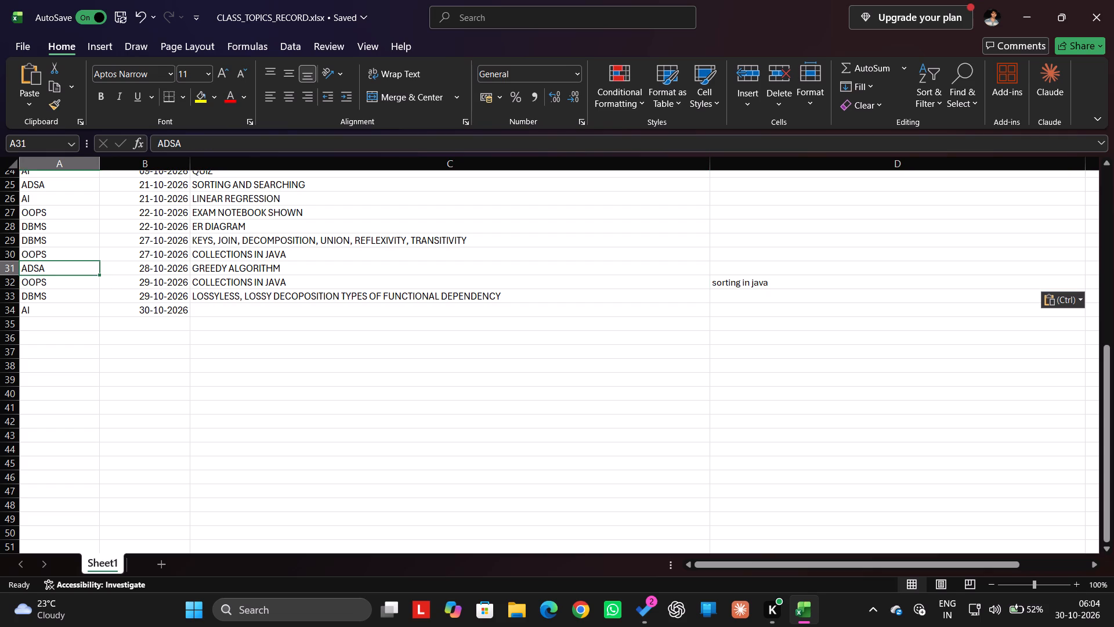
key(shift+Return)
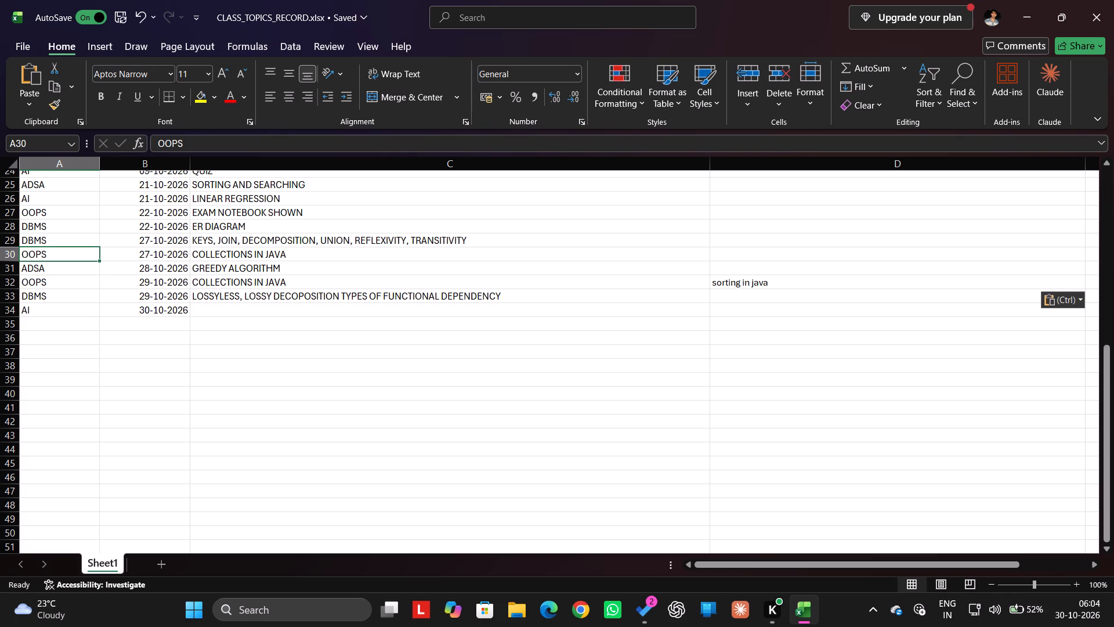
key(shift+Return)
key(shift+Return)
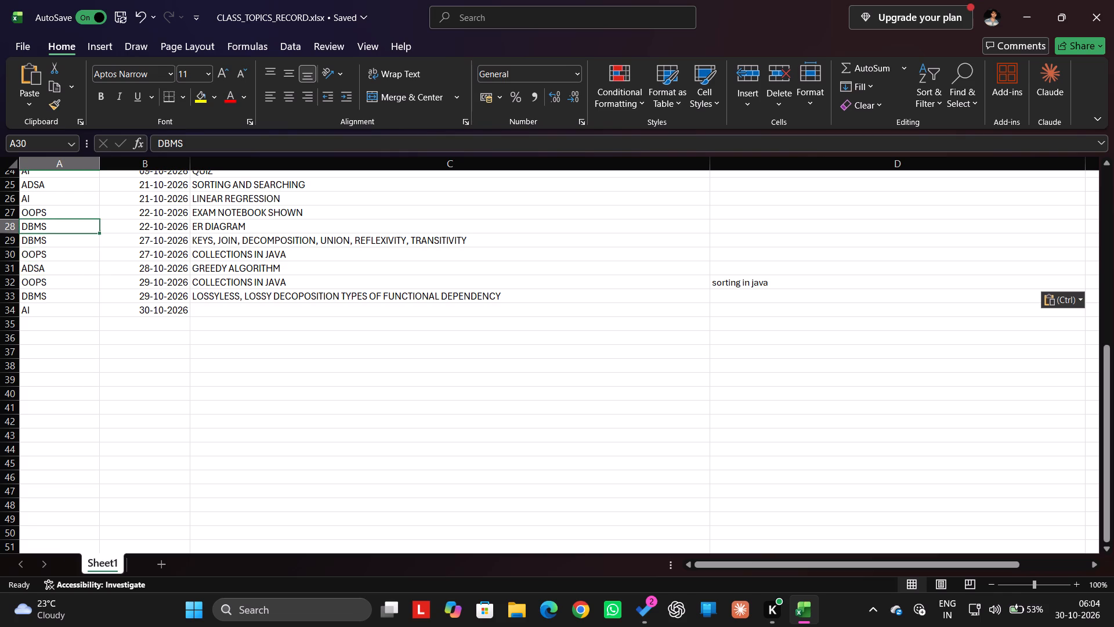
key(shift+Return)
key(shift+Return)
key(shift+Return)
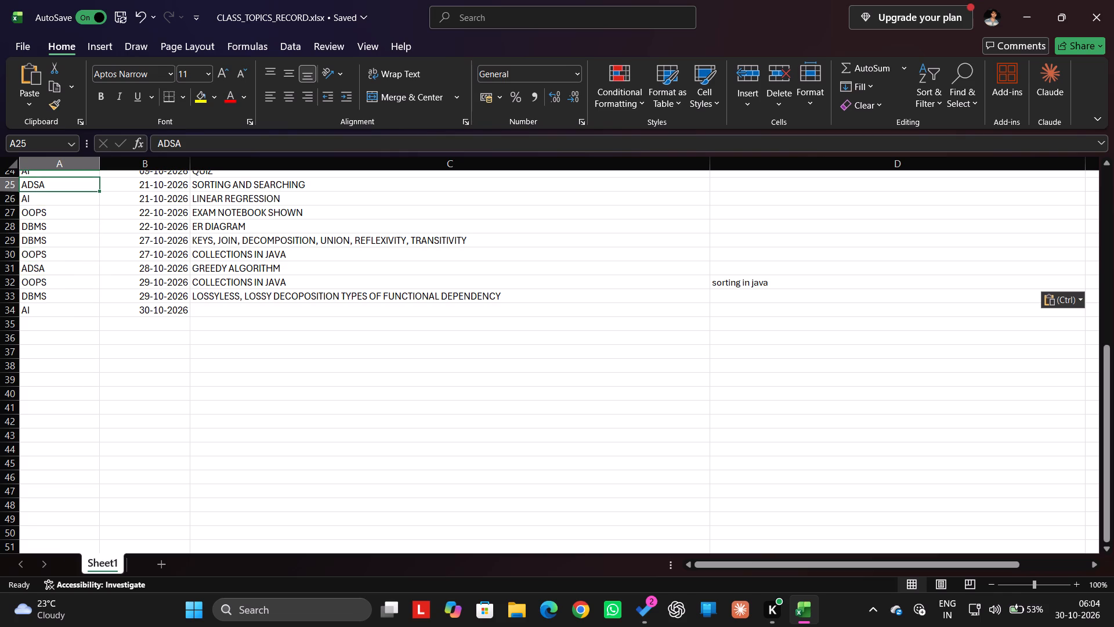
click(48, 272)
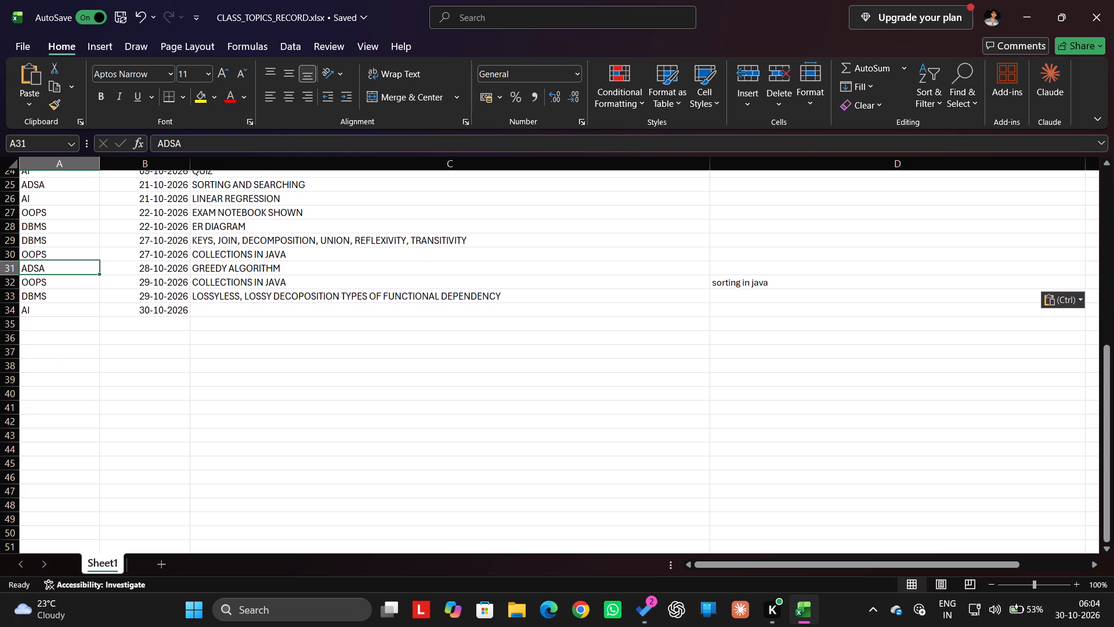
key(Return)
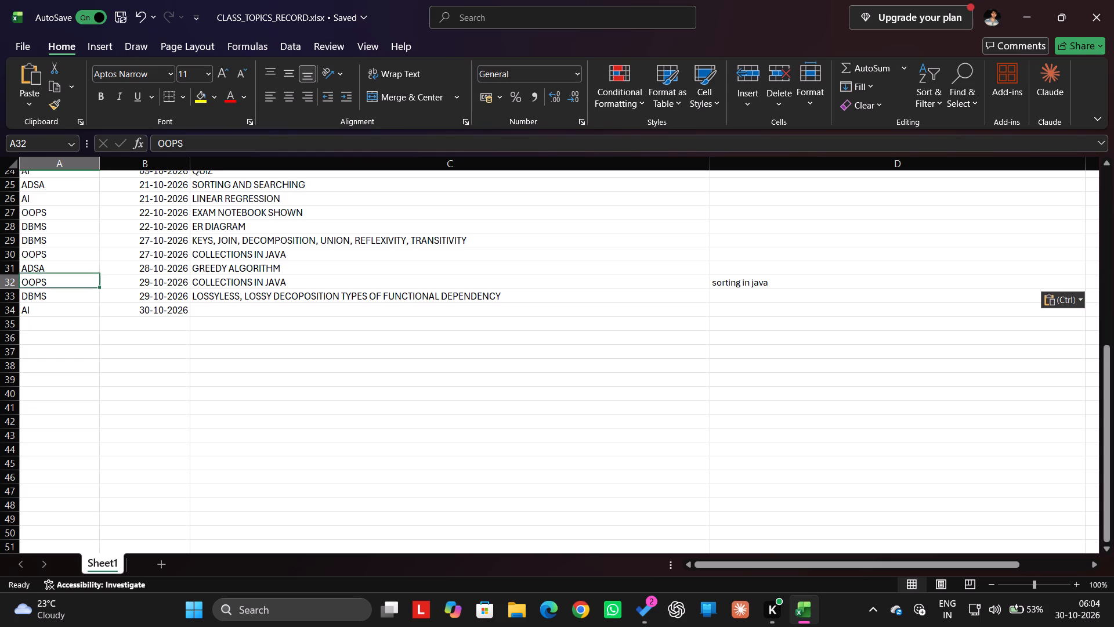
key(Return)
key(Return)
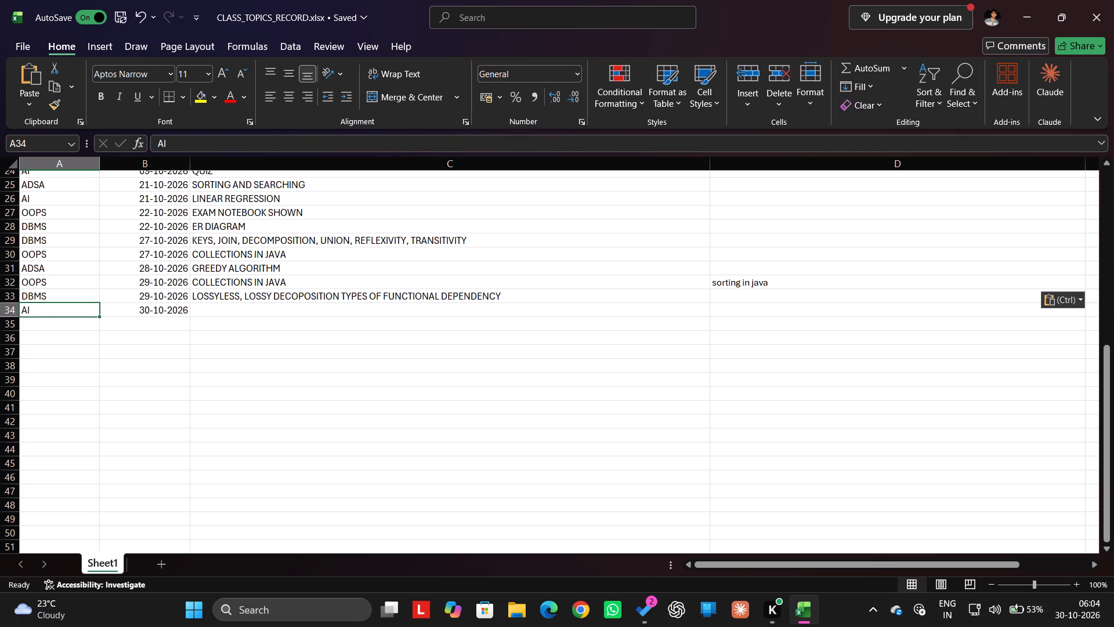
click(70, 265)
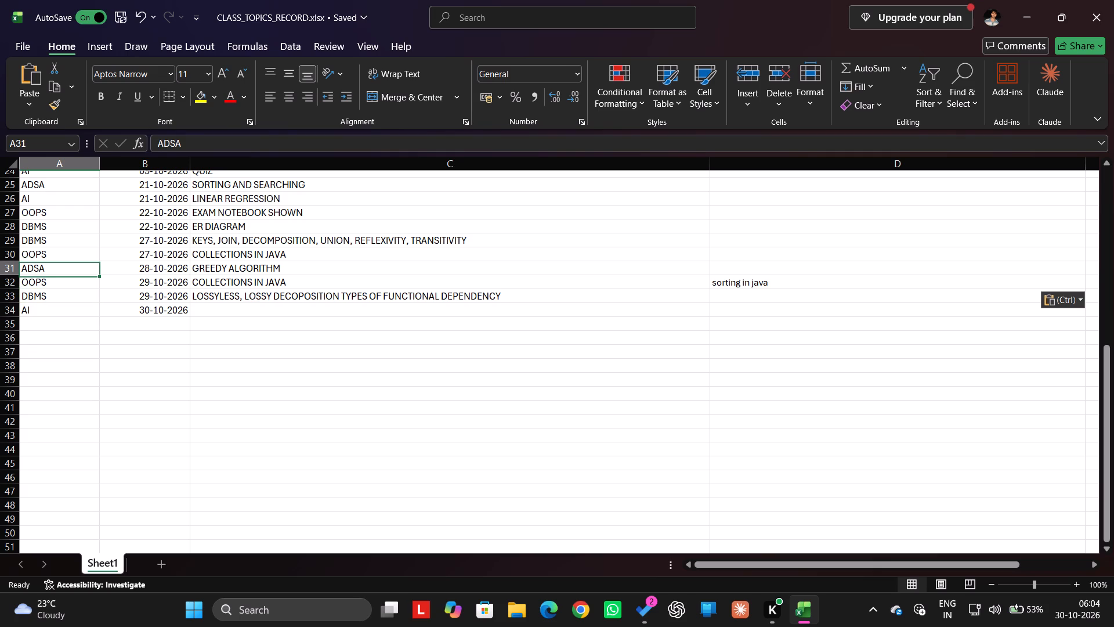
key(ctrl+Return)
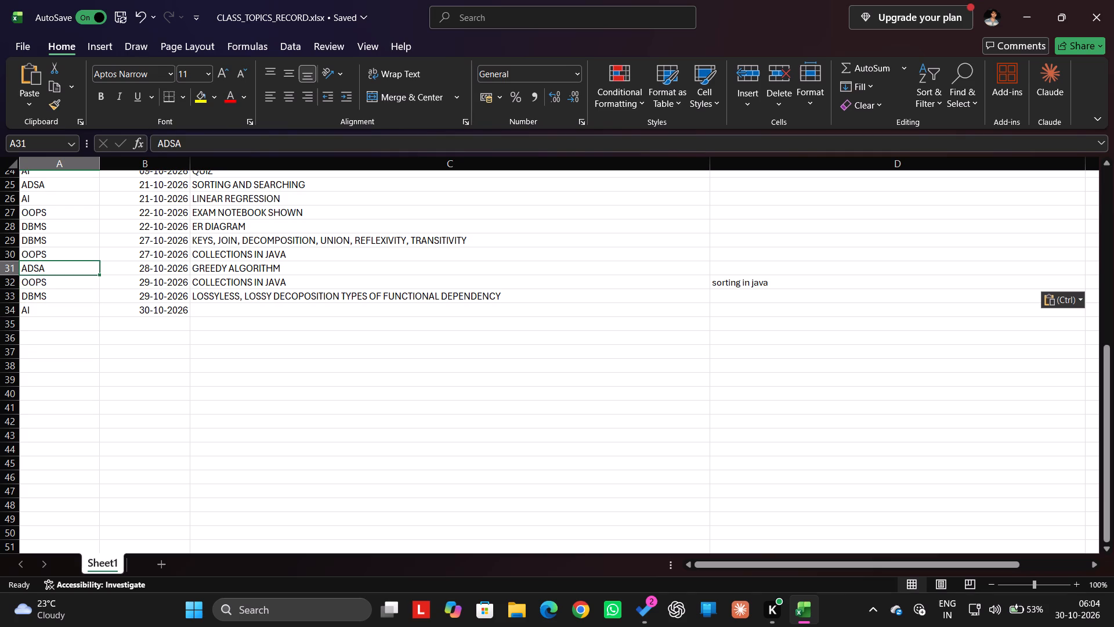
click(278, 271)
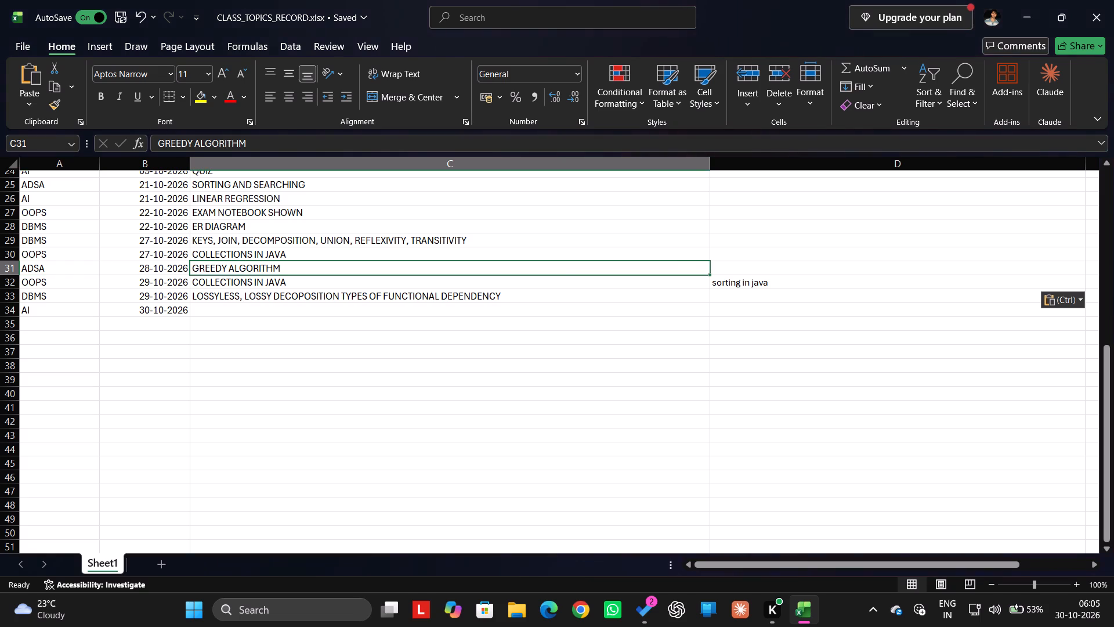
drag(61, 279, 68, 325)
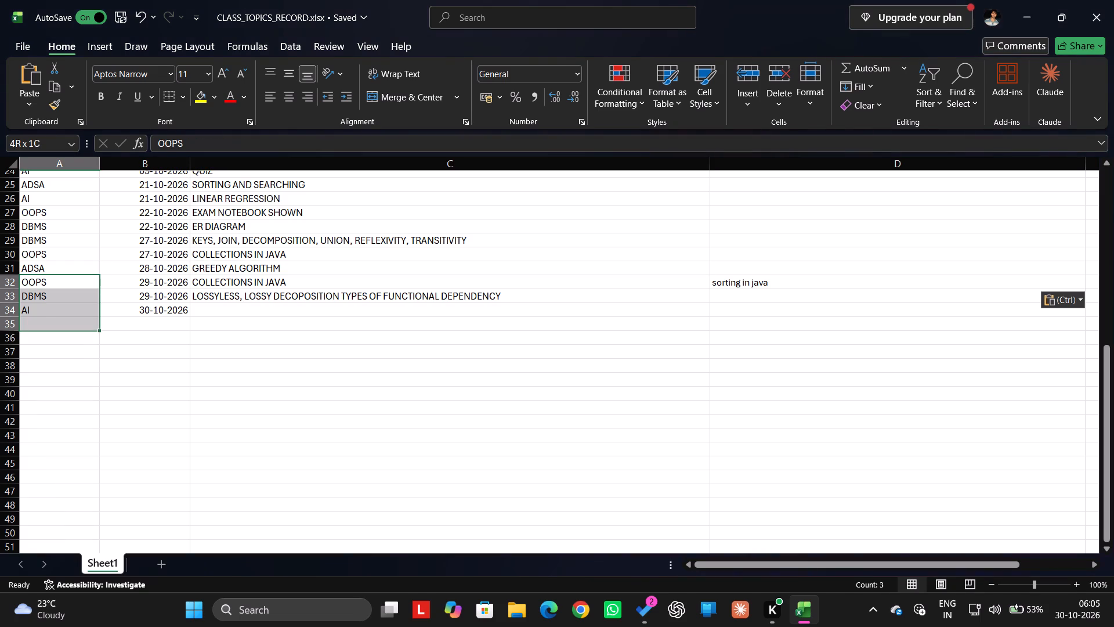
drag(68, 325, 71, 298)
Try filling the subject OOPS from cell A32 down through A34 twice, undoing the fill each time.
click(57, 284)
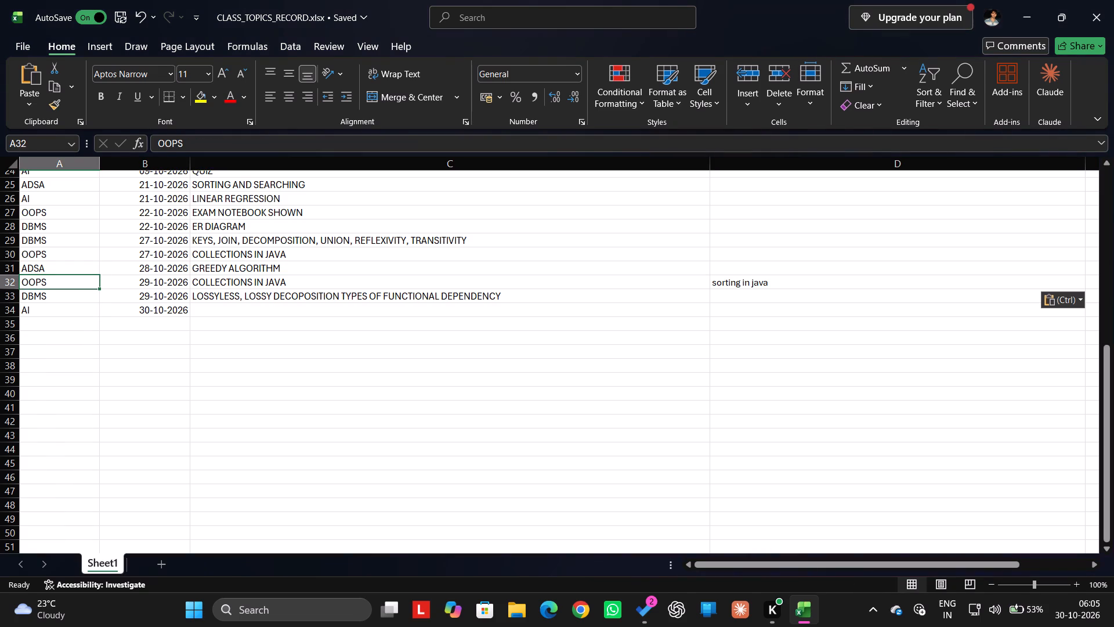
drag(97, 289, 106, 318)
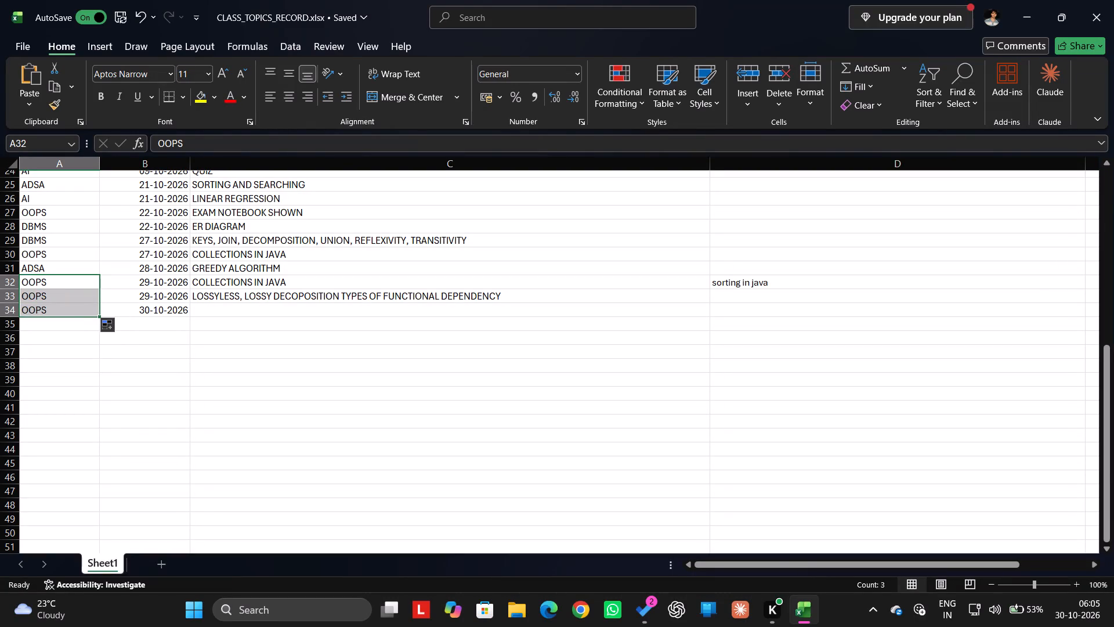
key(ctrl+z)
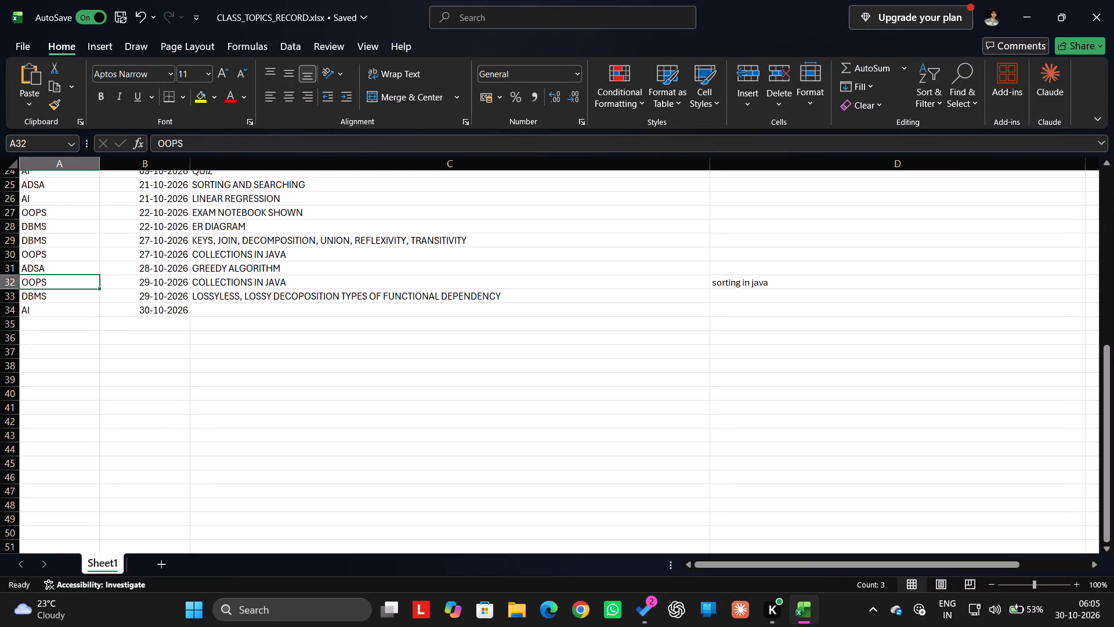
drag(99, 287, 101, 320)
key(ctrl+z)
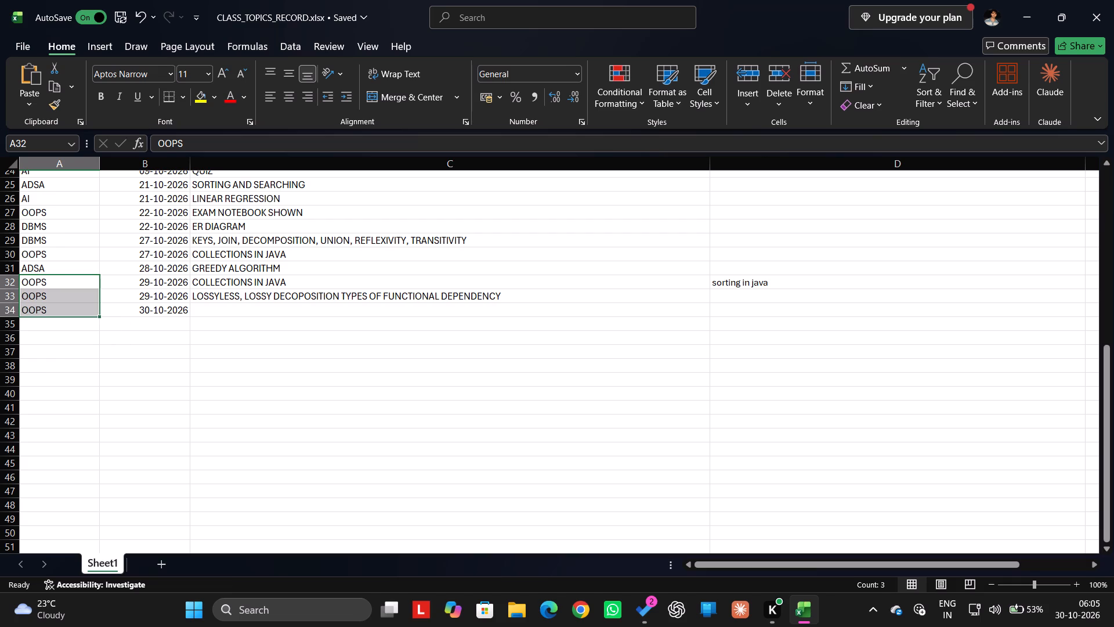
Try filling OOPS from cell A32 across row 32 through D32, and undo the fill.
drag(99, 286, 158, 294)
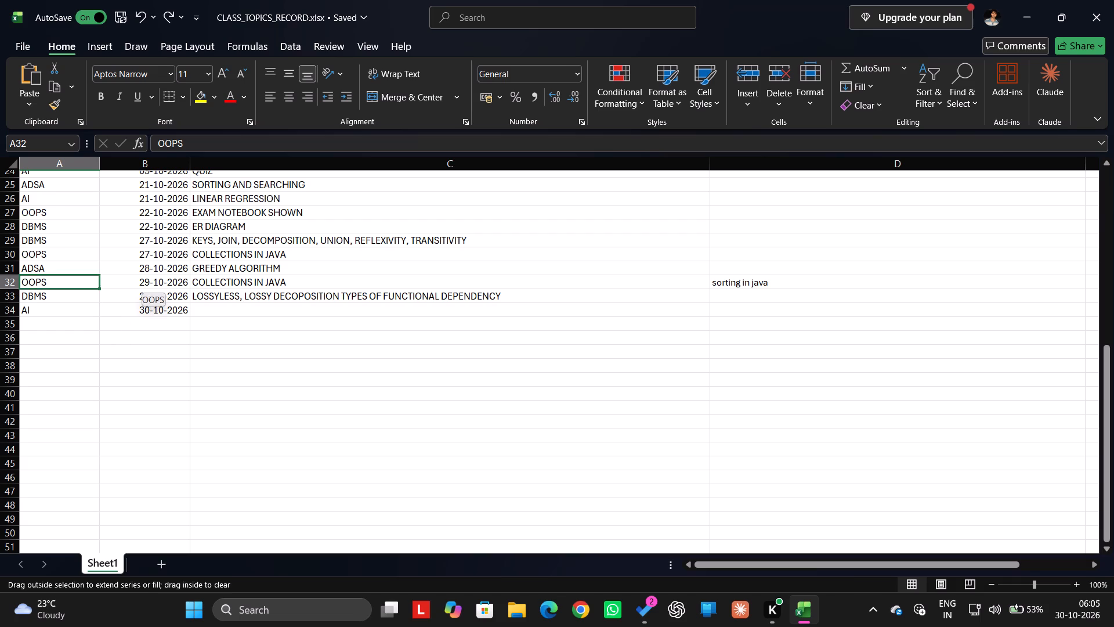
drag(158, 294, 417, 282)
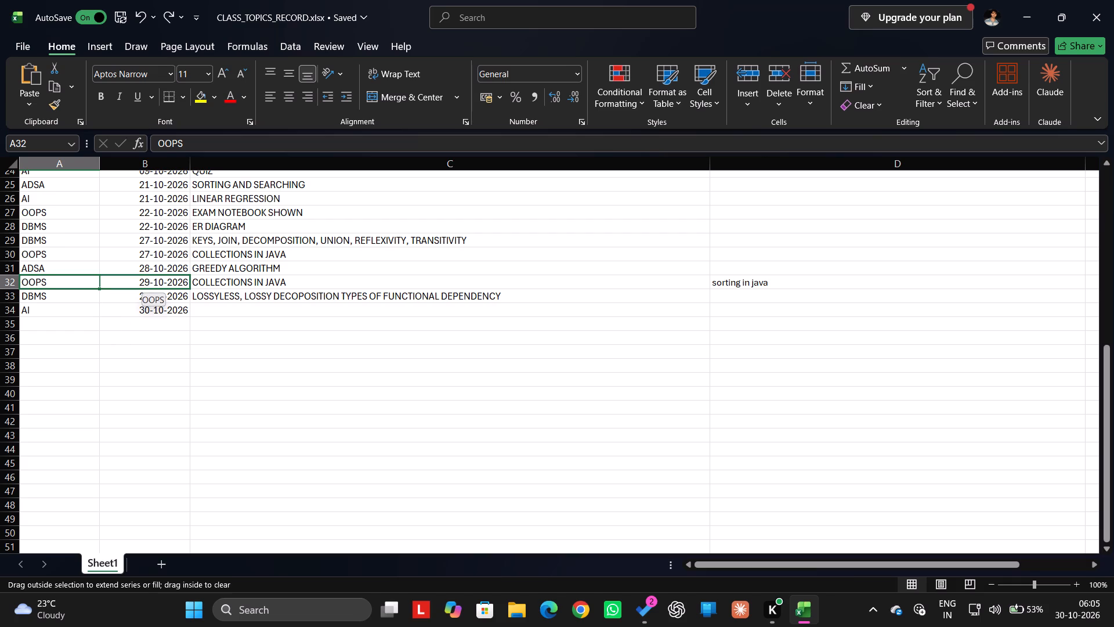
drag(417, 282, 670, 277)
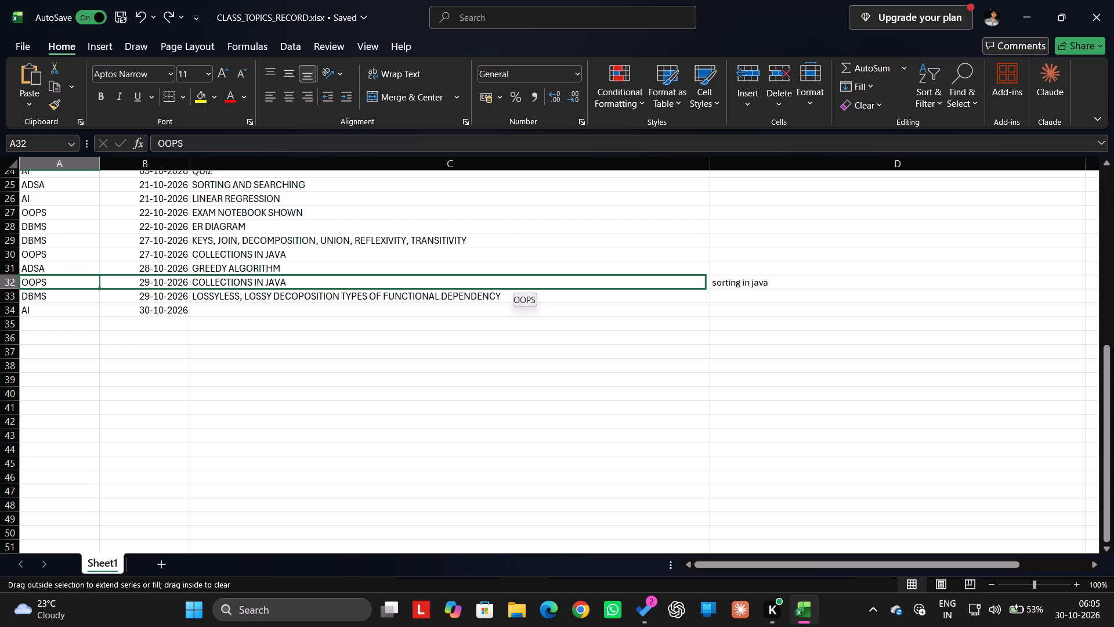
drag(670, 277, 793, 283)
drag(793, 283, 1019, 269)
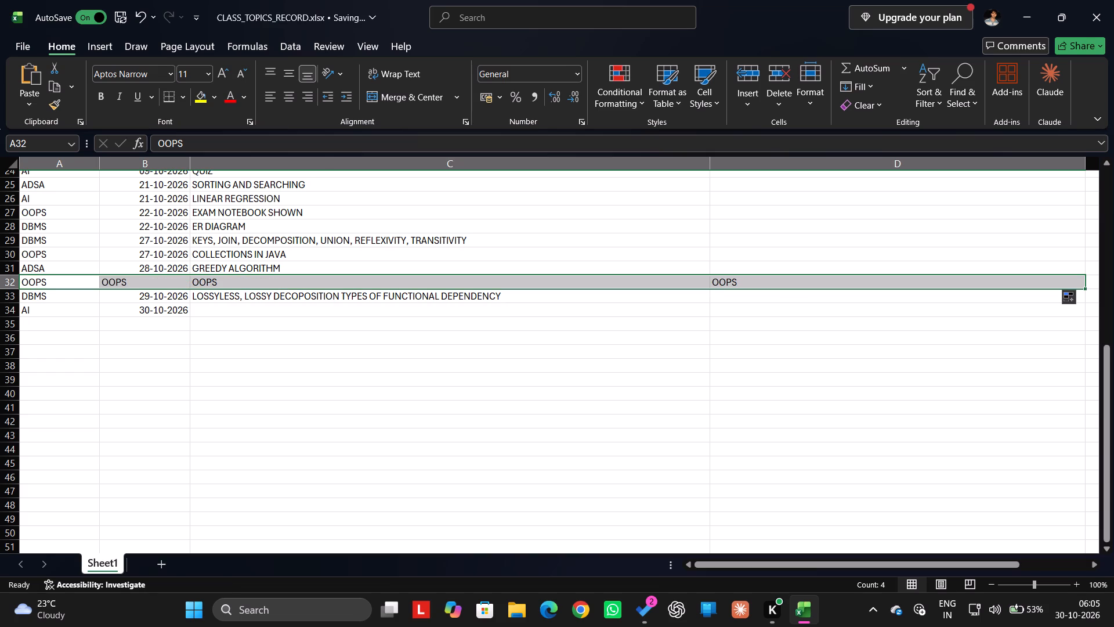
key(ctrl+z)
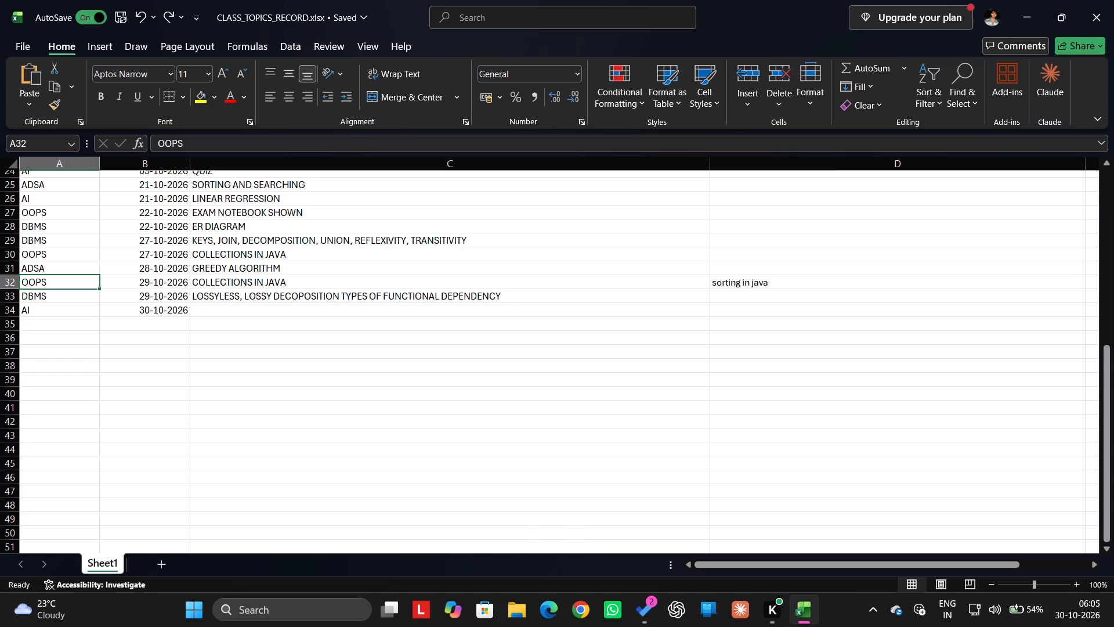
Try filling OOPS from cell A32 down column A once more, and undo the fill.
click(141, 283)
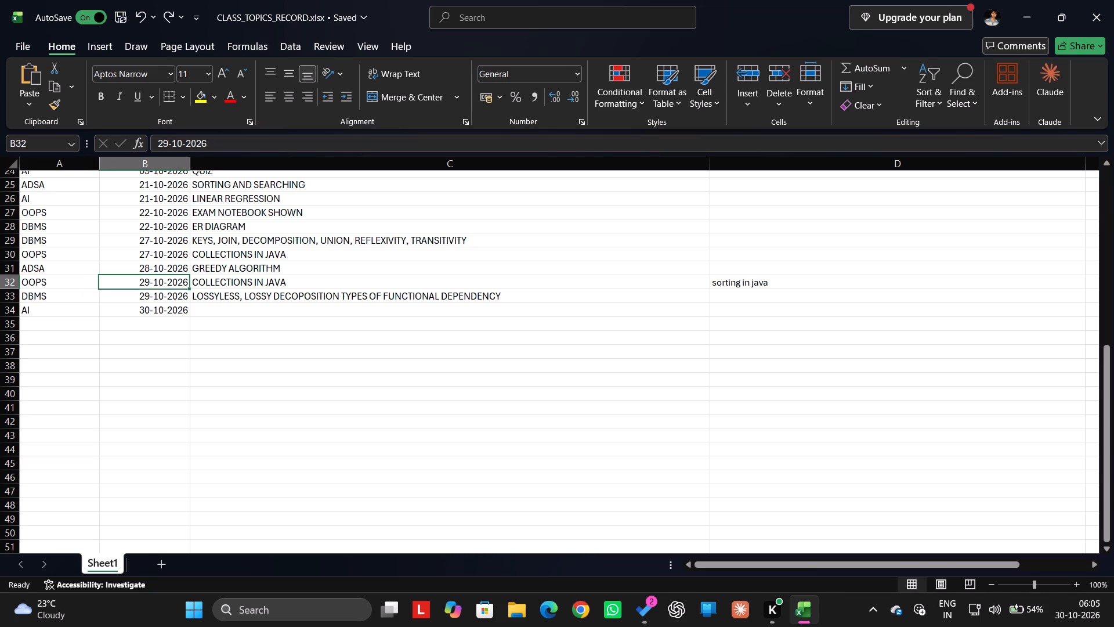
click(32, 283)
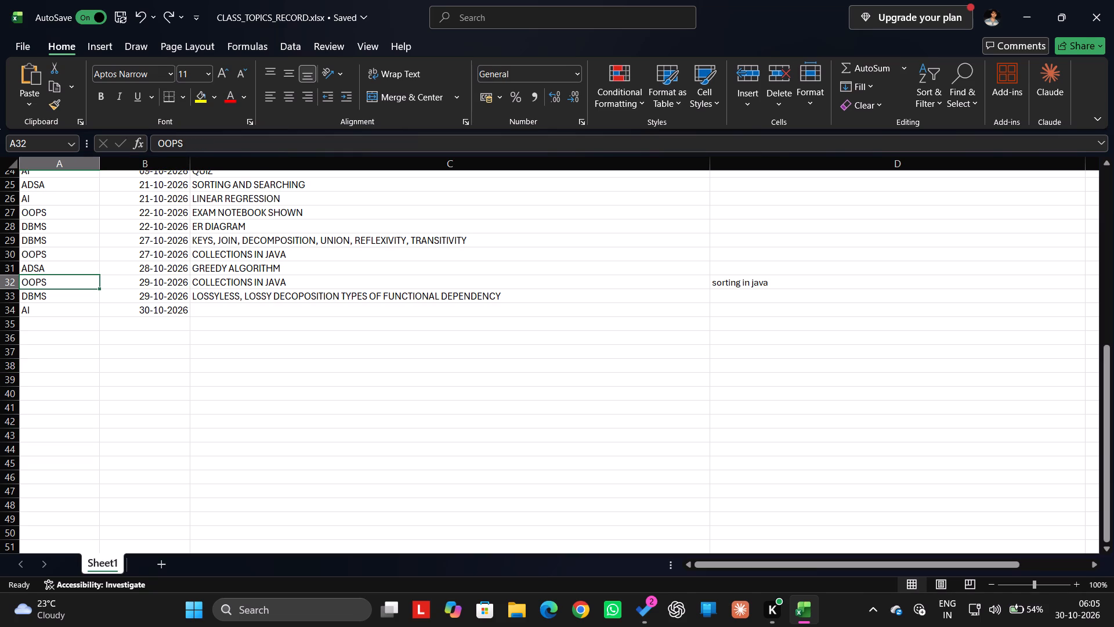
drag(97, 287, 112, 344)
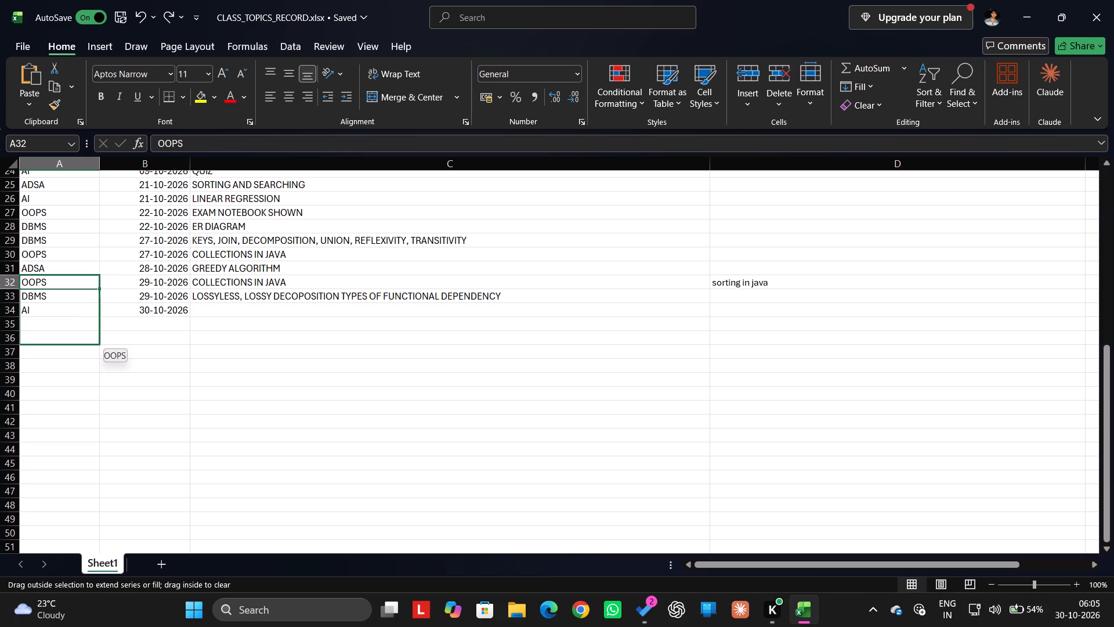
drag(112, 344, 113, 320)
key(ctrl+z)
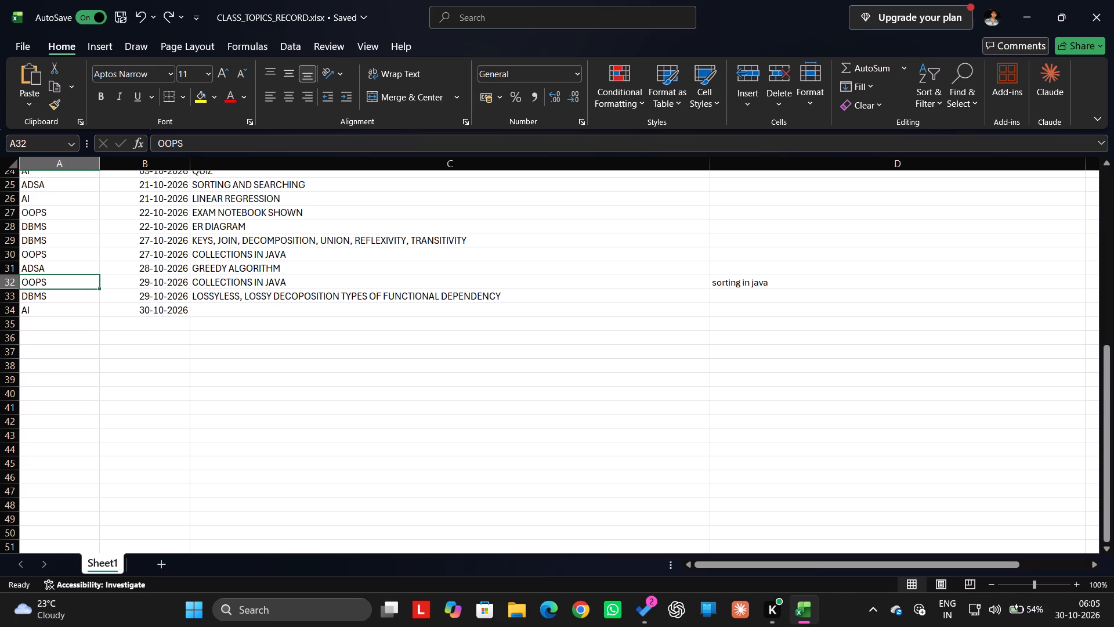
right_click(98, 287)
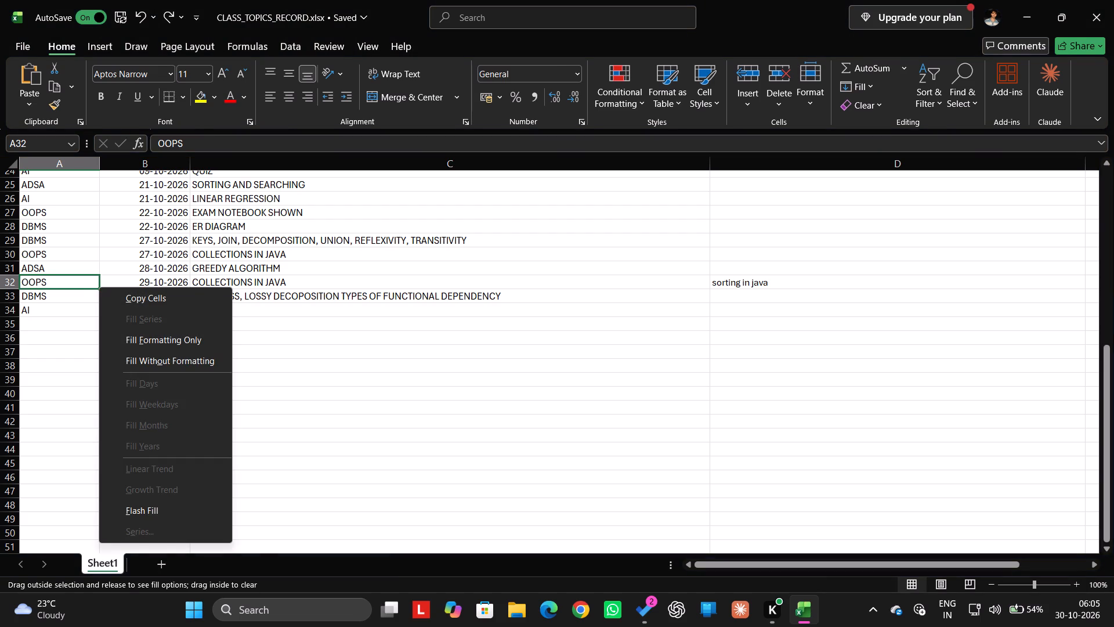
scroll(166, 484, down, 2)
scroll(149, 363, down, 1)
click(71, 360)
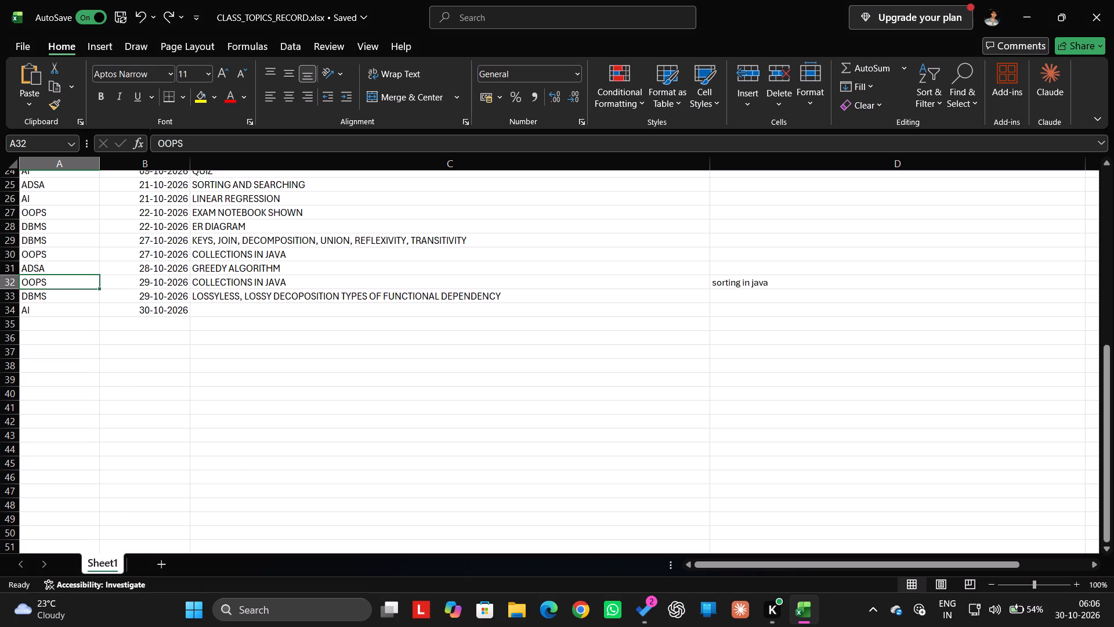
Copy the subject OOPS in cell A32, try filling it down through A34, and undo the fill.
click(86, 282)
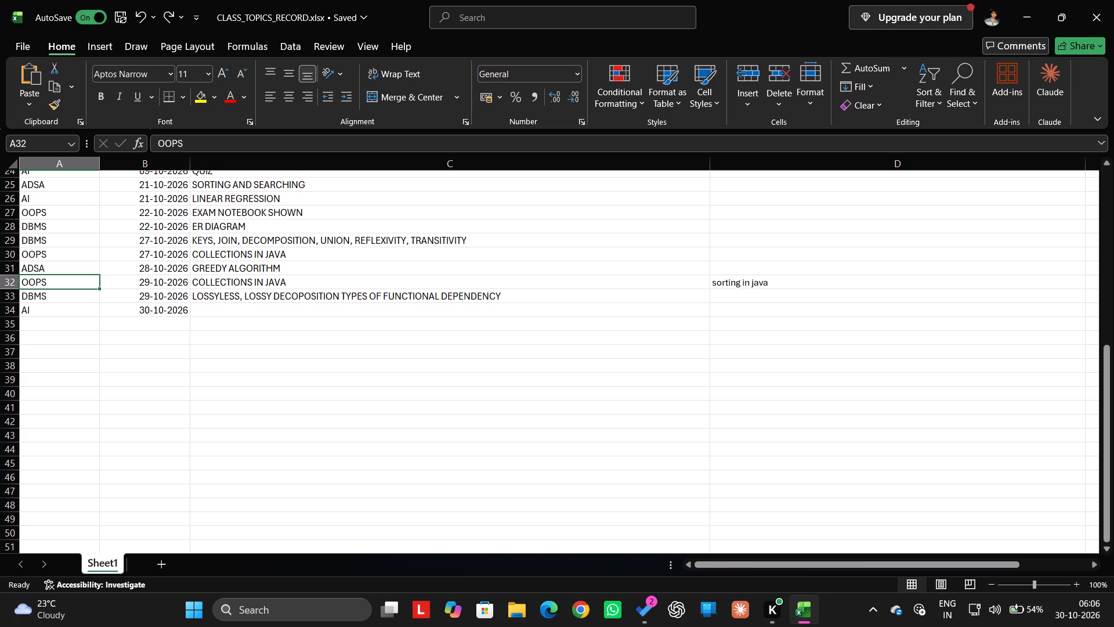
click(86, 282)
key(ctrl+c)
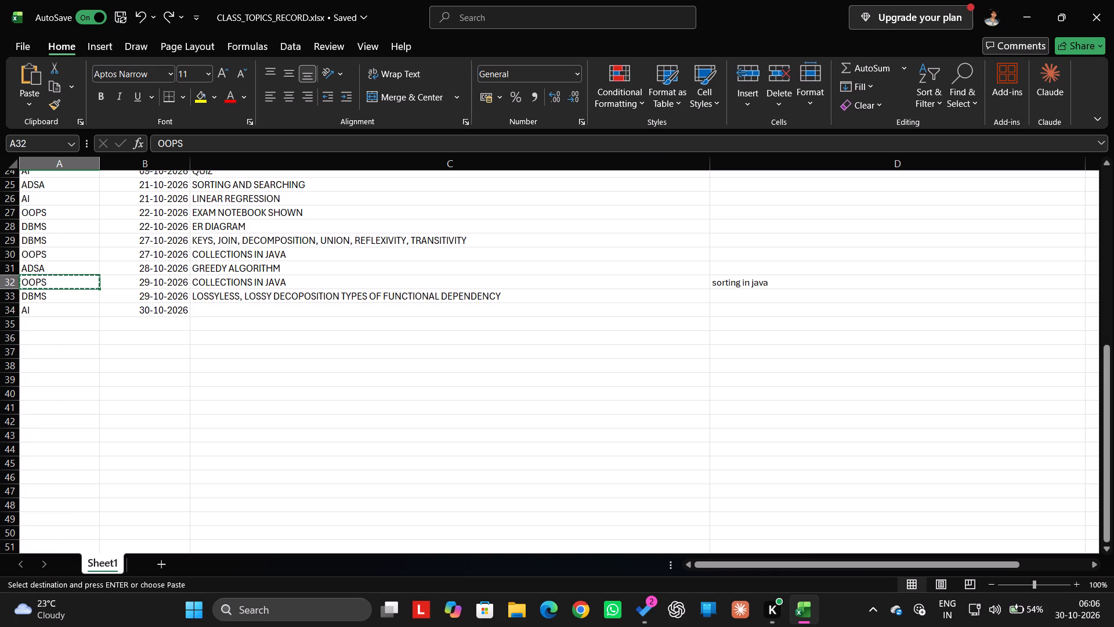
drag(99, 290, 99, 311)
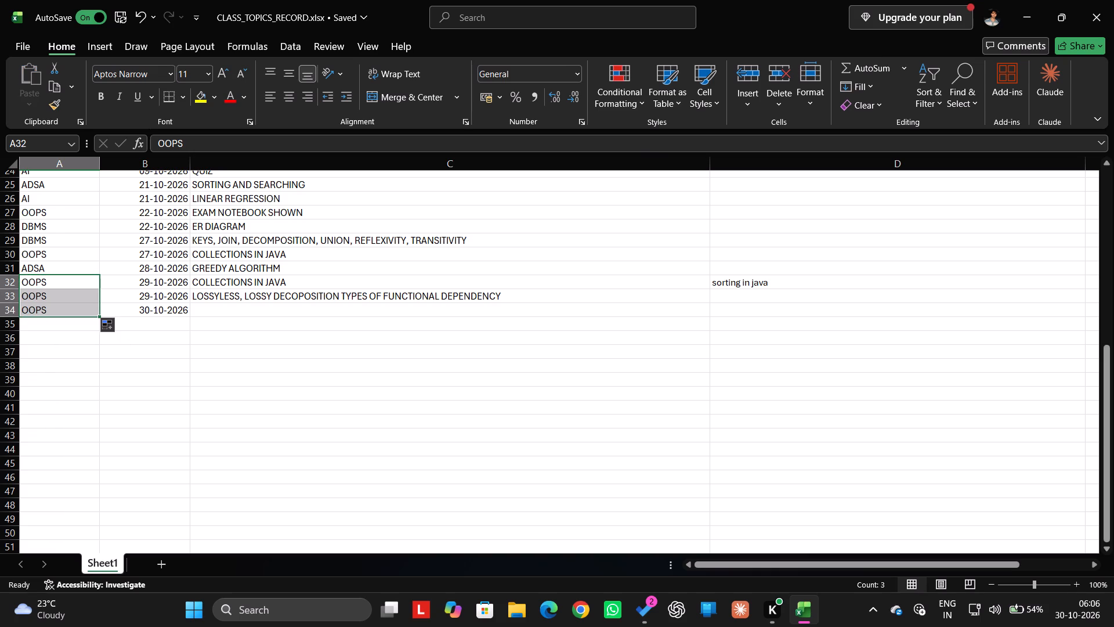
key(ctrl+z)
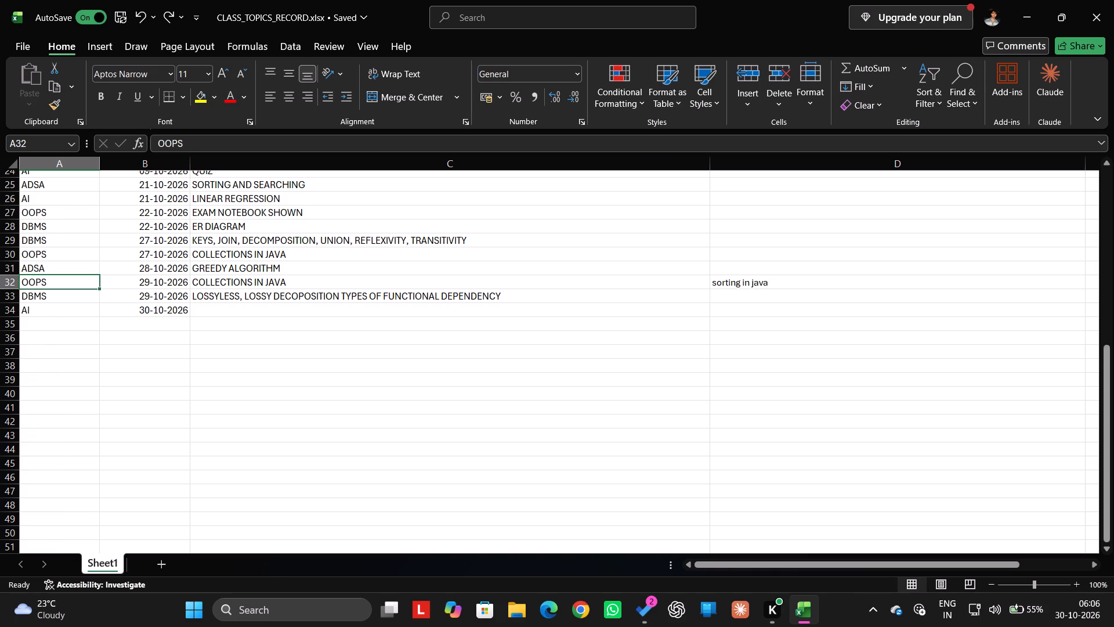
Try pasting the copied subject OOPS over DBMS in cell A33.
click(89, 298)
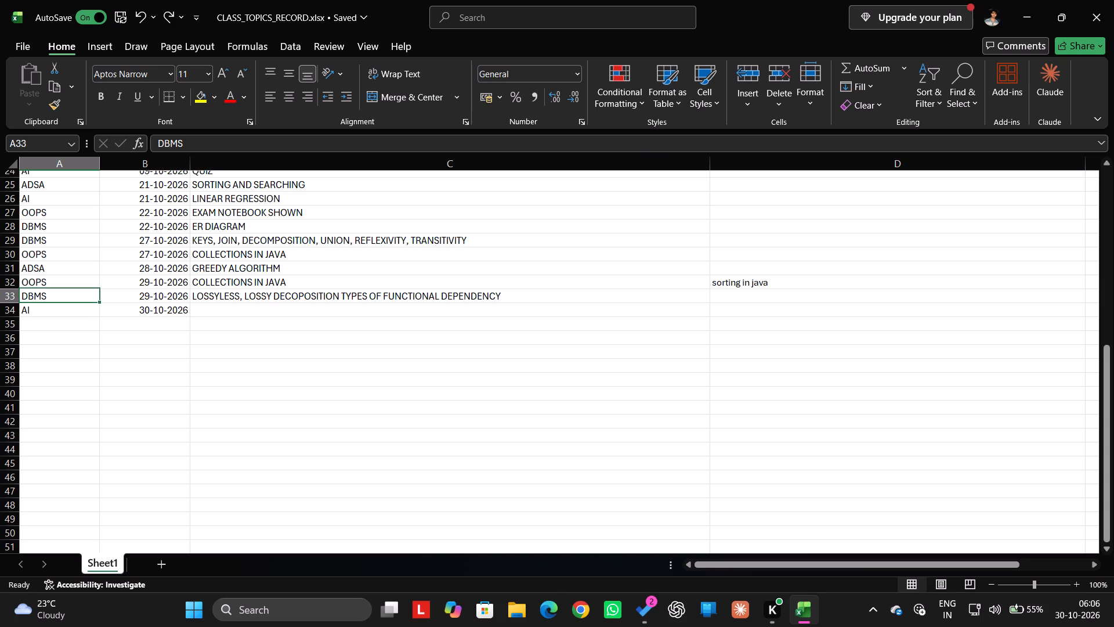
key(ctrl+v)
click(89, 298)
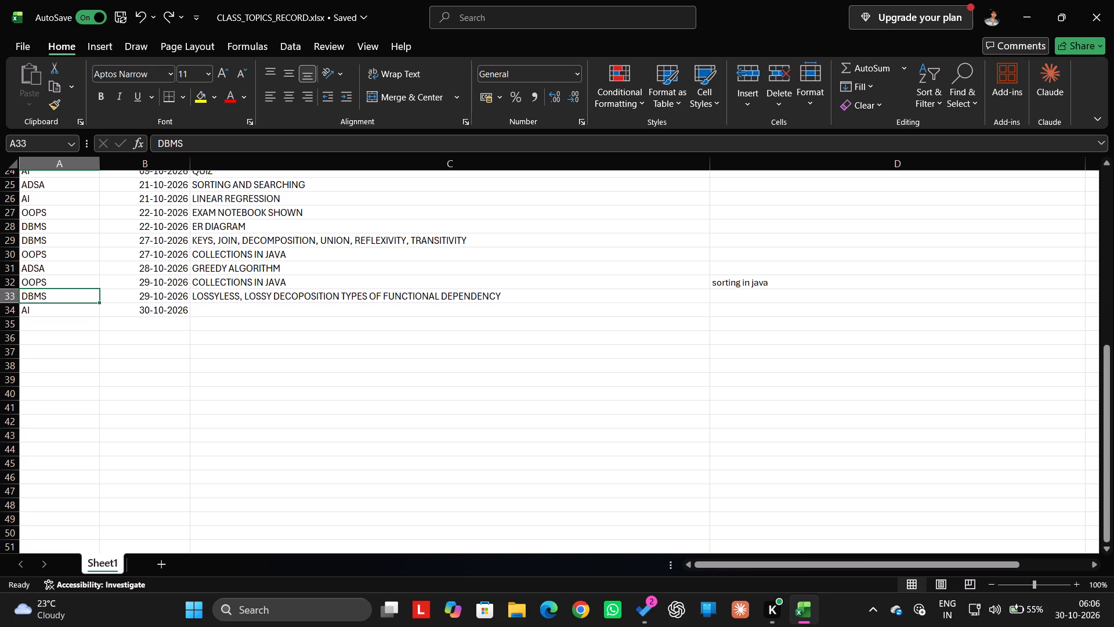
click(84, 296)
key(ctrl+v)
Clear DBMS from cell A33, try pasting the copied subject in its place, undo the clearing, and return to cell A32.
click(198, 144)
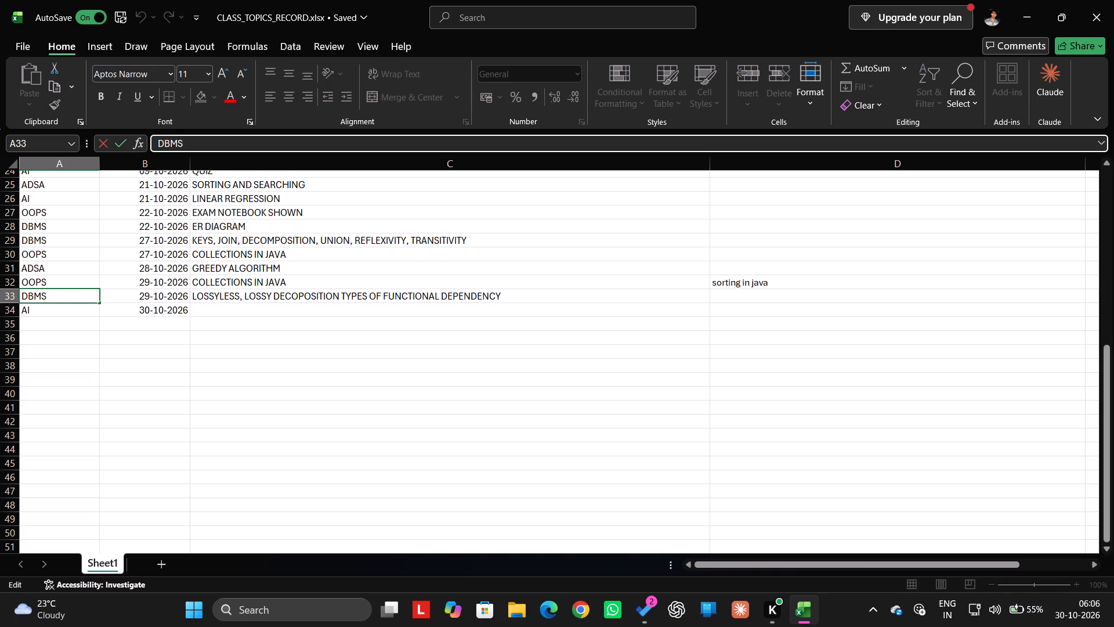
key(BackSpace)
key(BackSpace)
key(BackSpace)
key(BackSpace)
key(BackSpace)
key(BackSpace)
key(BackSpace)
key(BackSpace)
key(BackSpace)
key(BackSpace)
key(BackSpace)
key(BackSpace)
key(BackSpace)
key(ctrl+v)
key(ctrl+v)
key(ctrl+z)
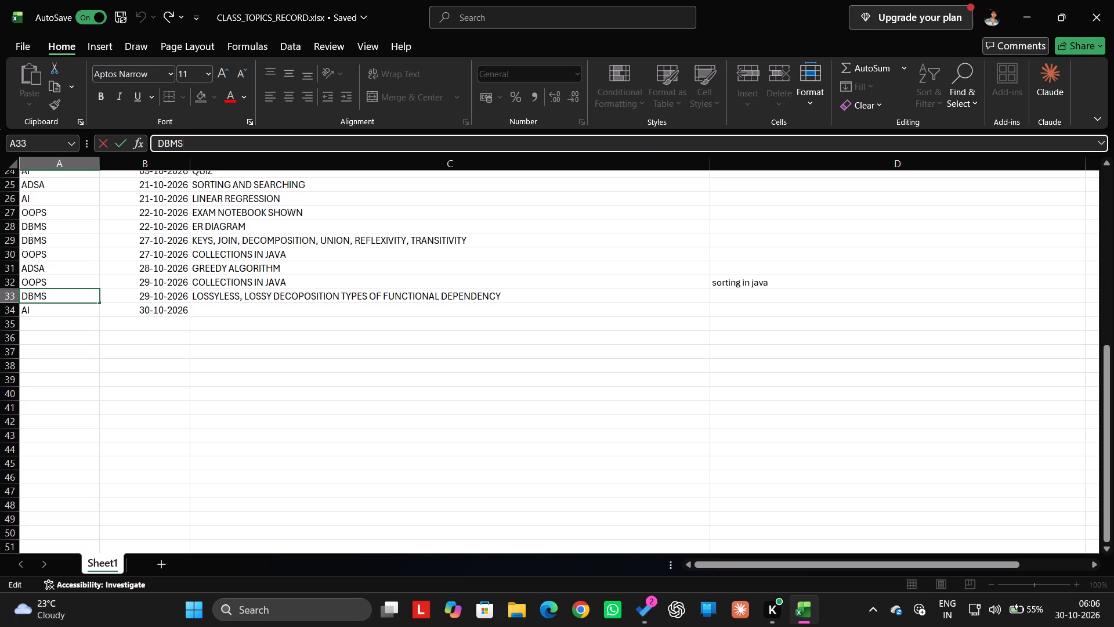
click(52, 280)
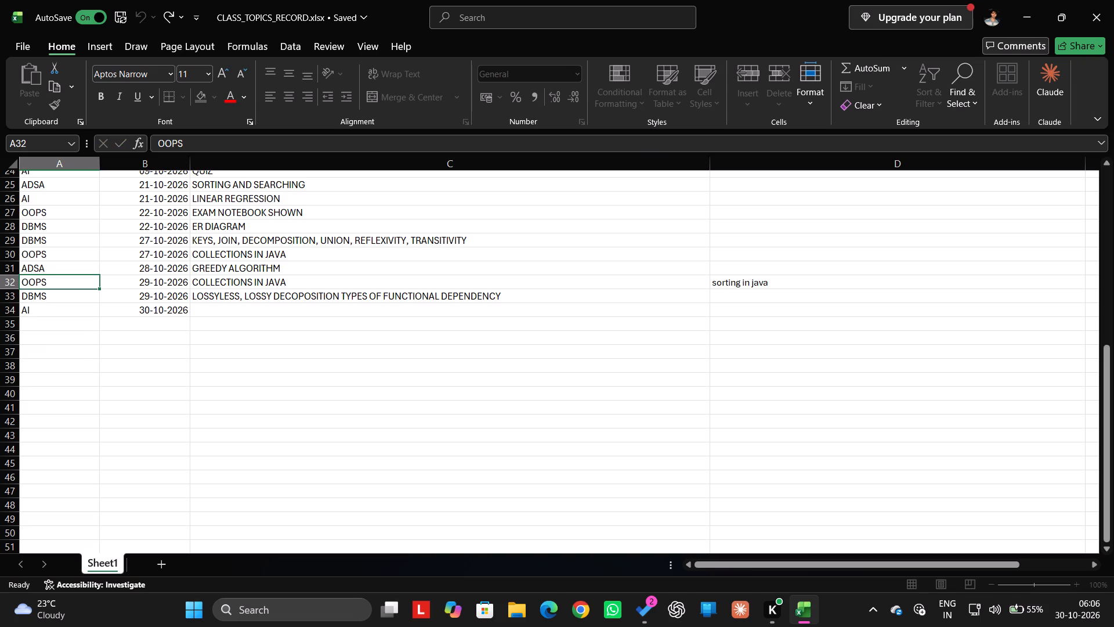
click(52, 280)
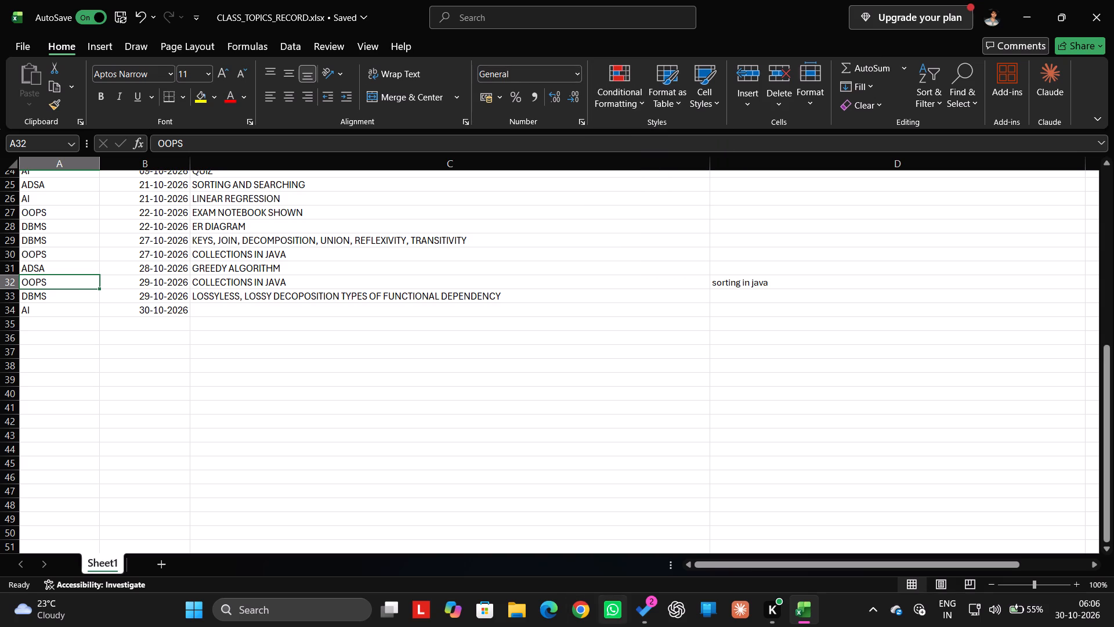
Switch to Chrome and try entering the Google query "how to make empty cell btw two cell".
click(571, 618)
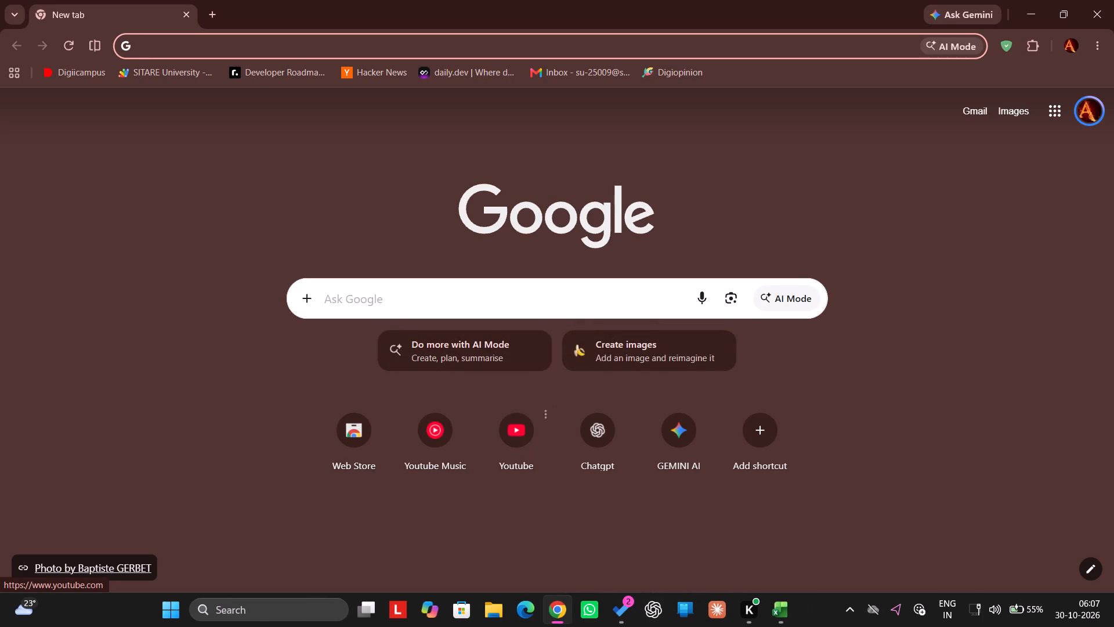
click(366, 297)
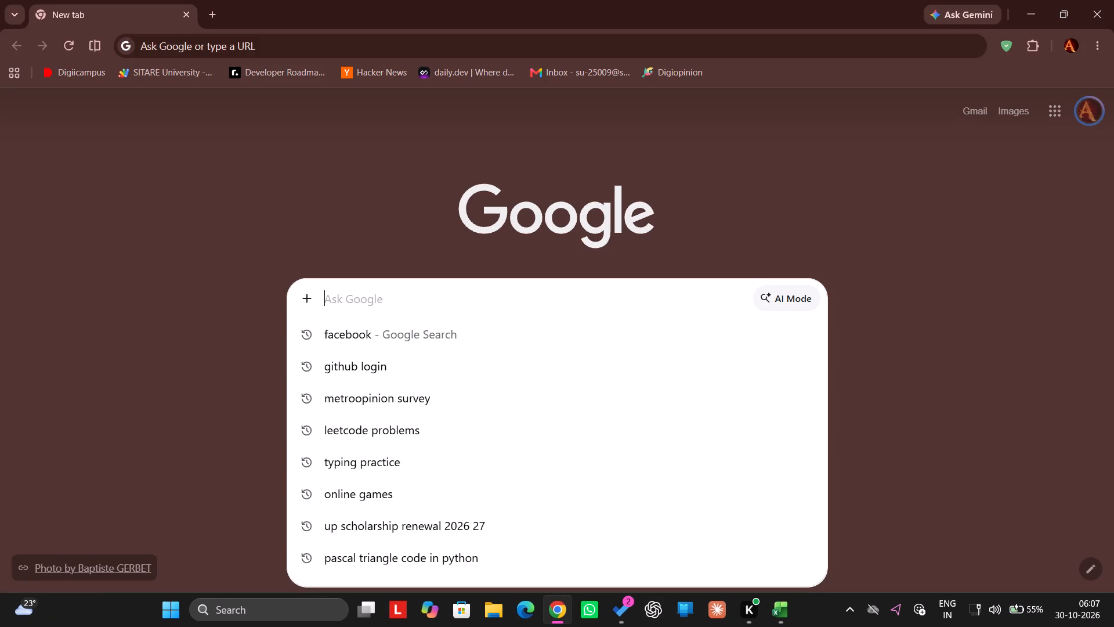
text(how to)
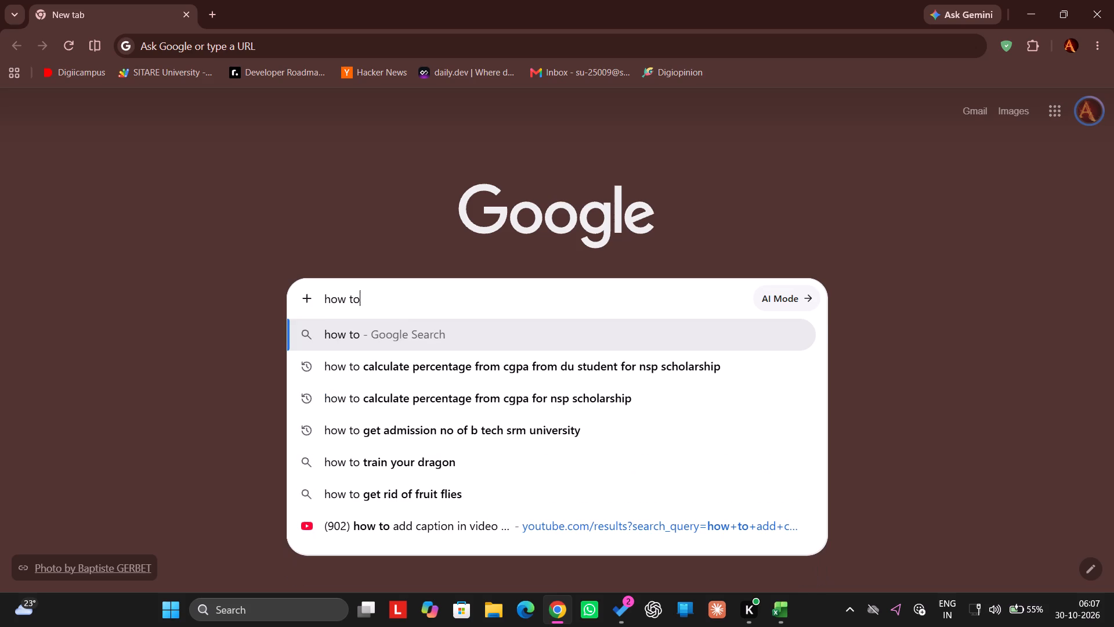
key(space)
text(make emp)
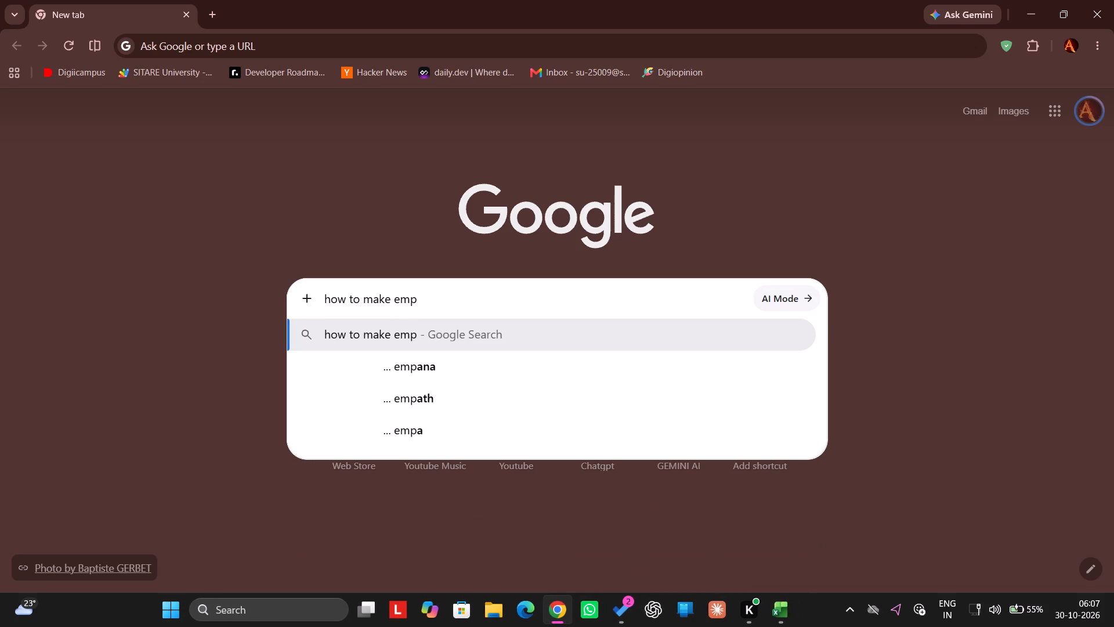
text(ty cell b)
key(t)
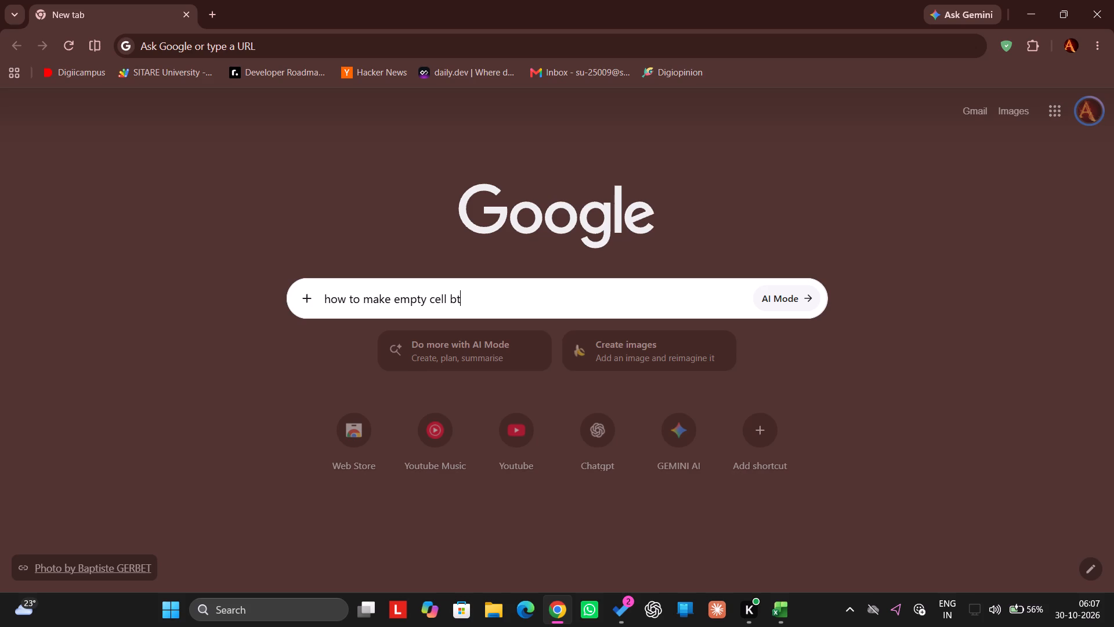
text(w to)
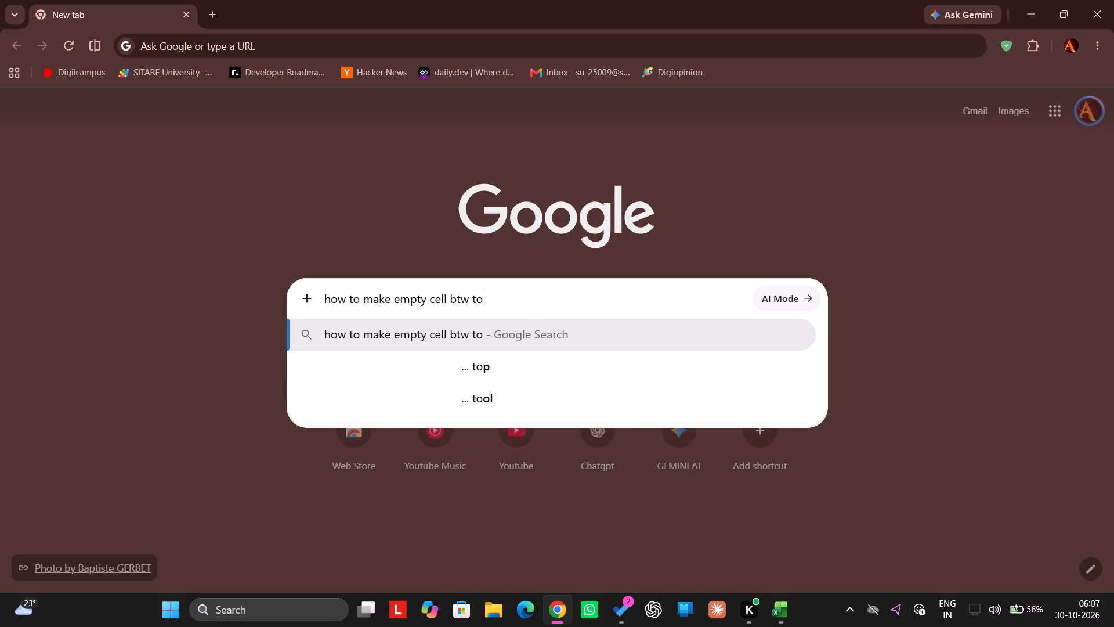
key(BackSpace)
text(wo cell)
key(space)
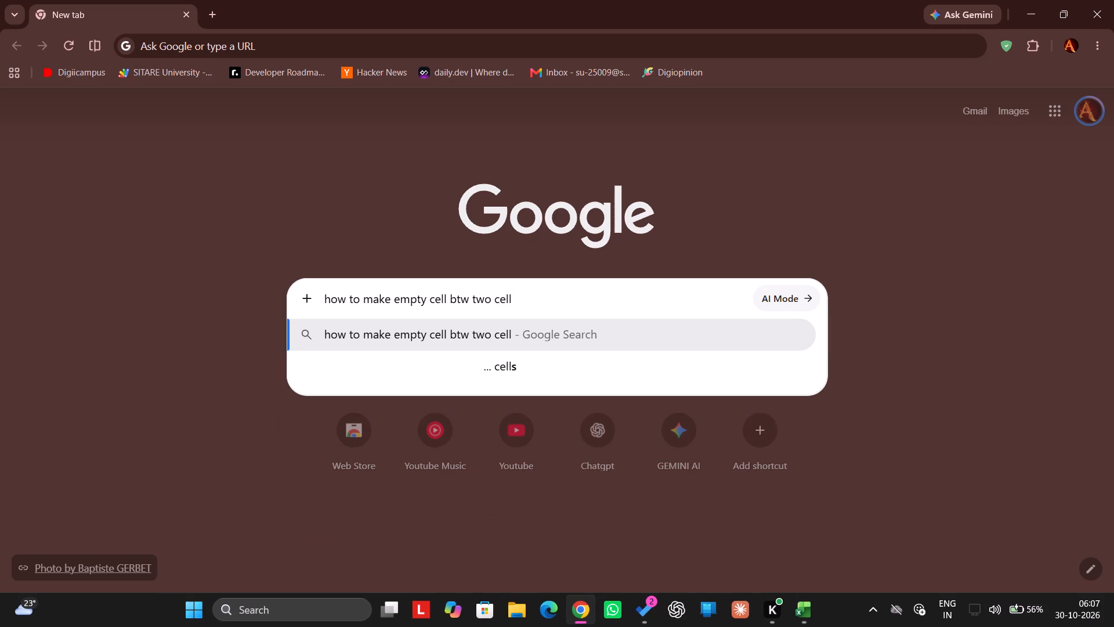
Complete the Google query as "how to make empty cell btw two cells in excel" and run the search.
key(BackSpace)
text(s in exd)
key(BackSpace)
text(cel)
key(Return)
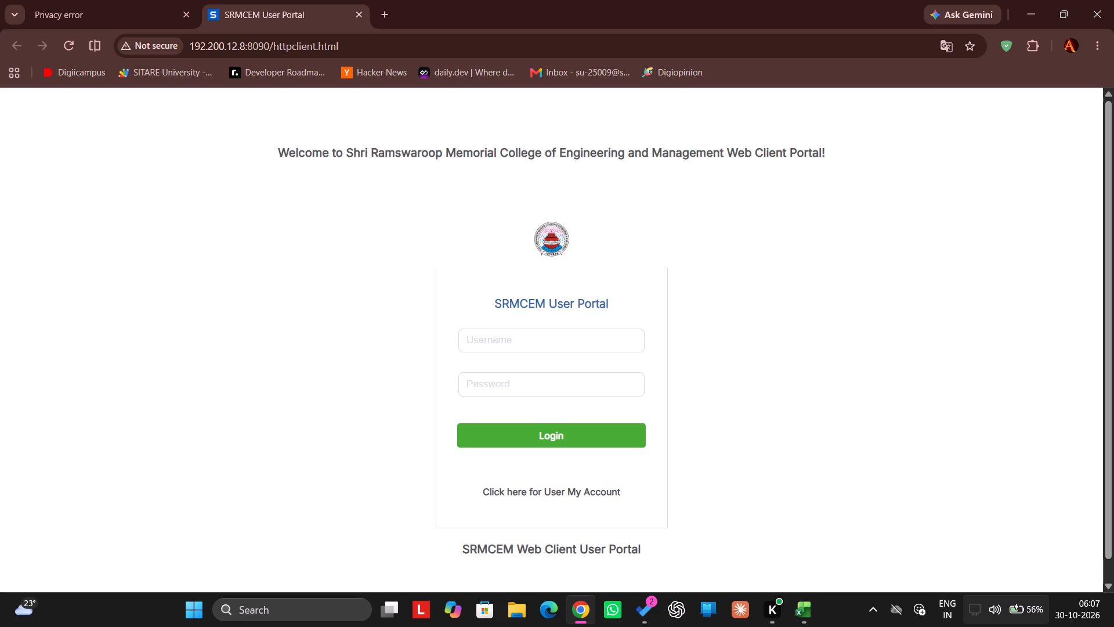
Check the Windows quick settings for the network connection.
click(1006, 612)
click(967, 599)
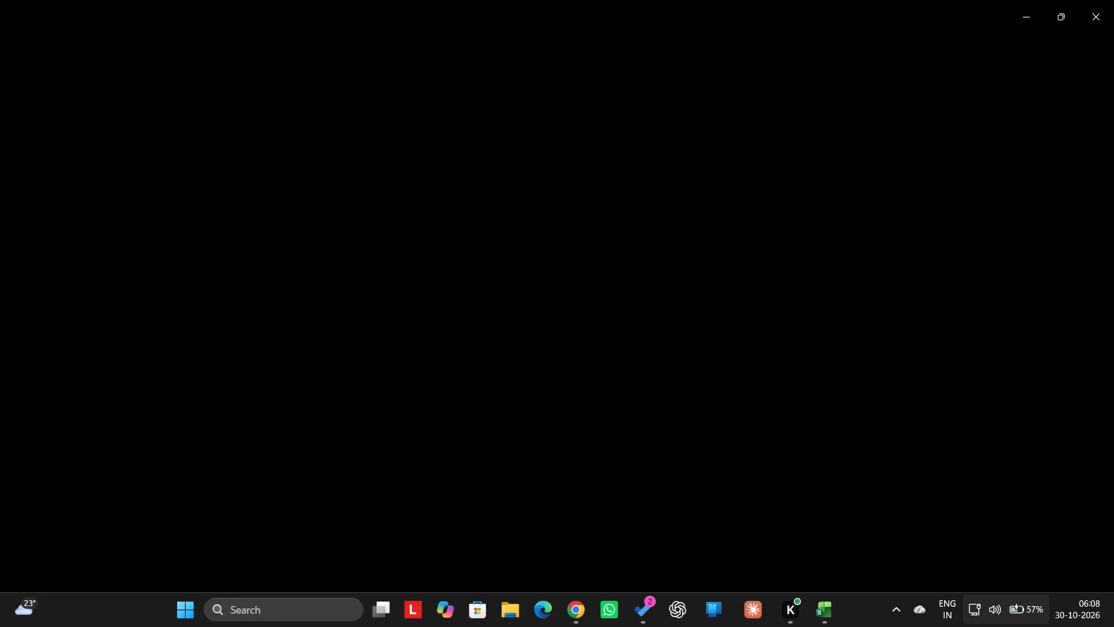
Close the Photos gallery and the Chrome login portal window to return to the Excel worksheet CLASS_TOPICS_RECORD.xlsx.
click(1014, 607)
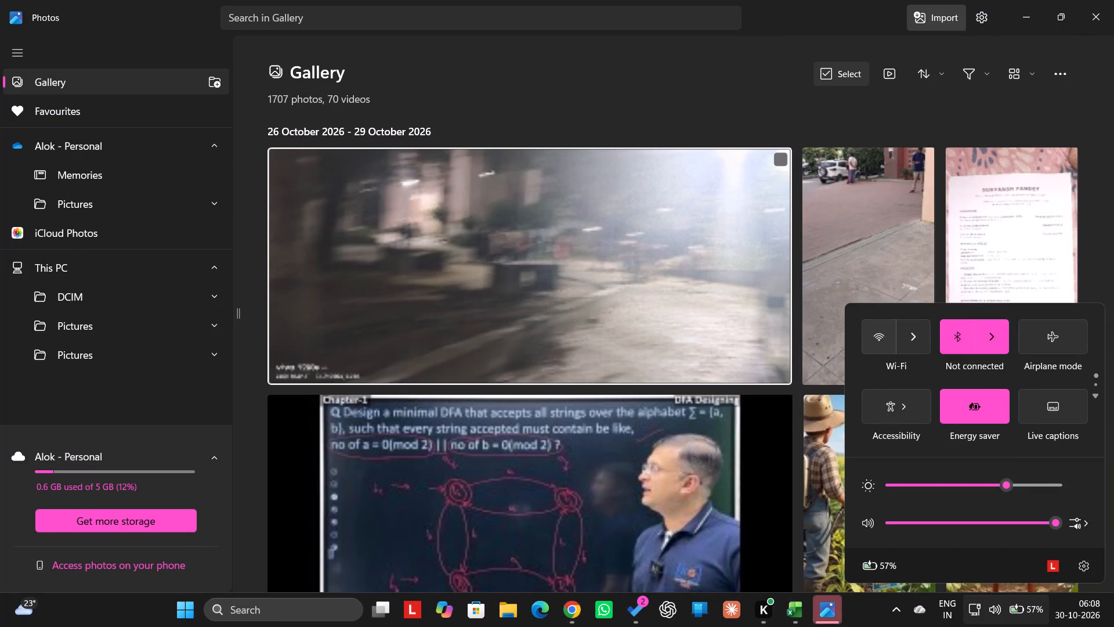
click(1093, 15)
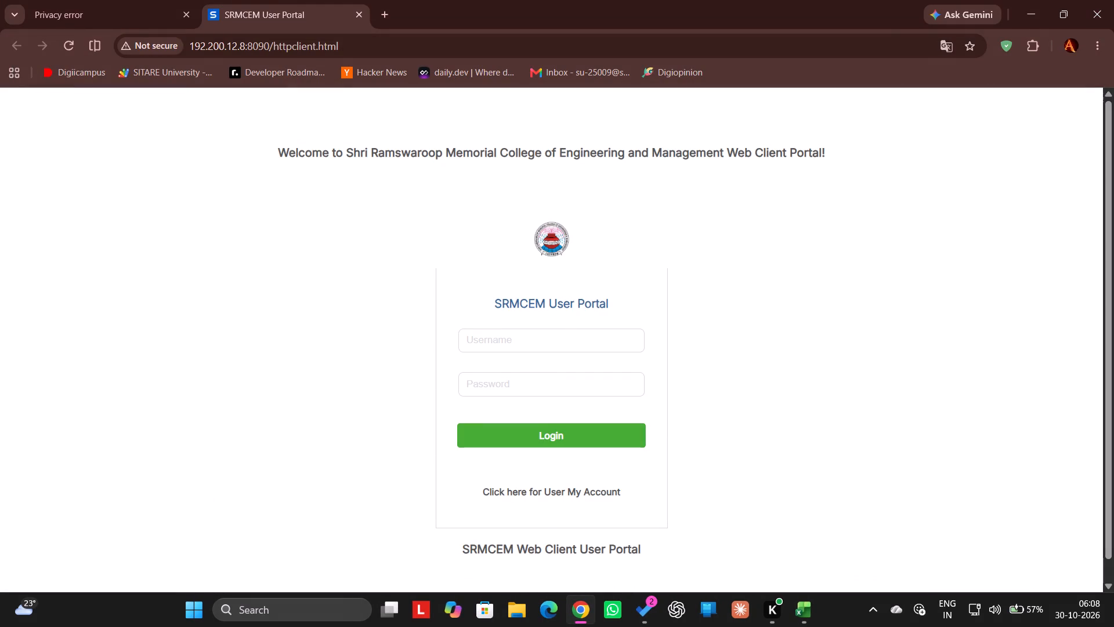
click(1113, 2)
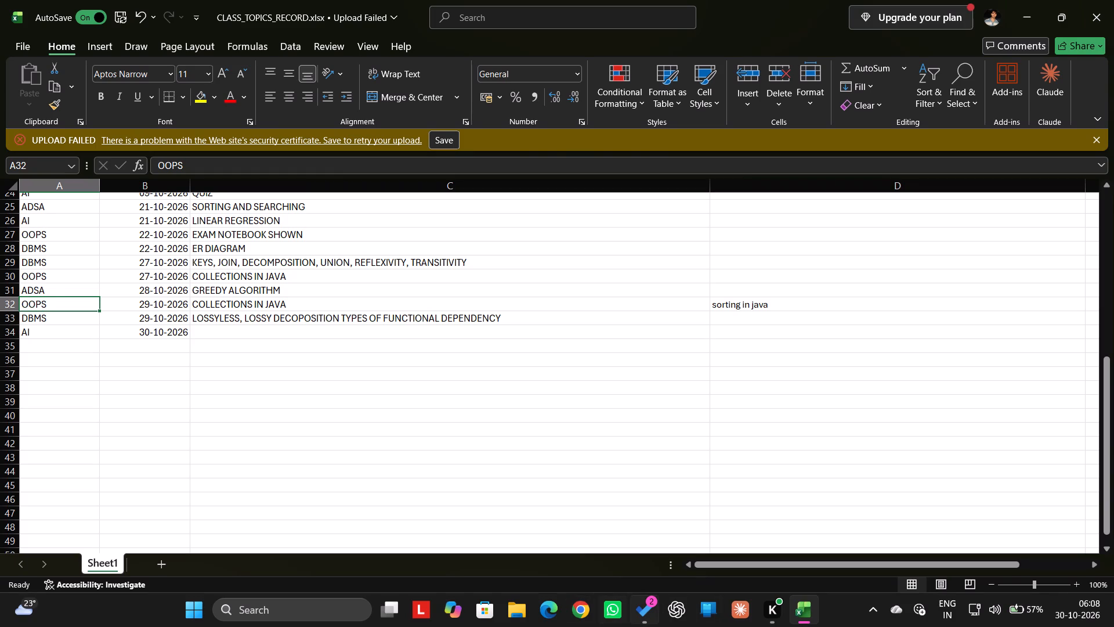
Switch to Chrome and search Google for "how to make empty cell between two cells in excel".
click(576, 615)
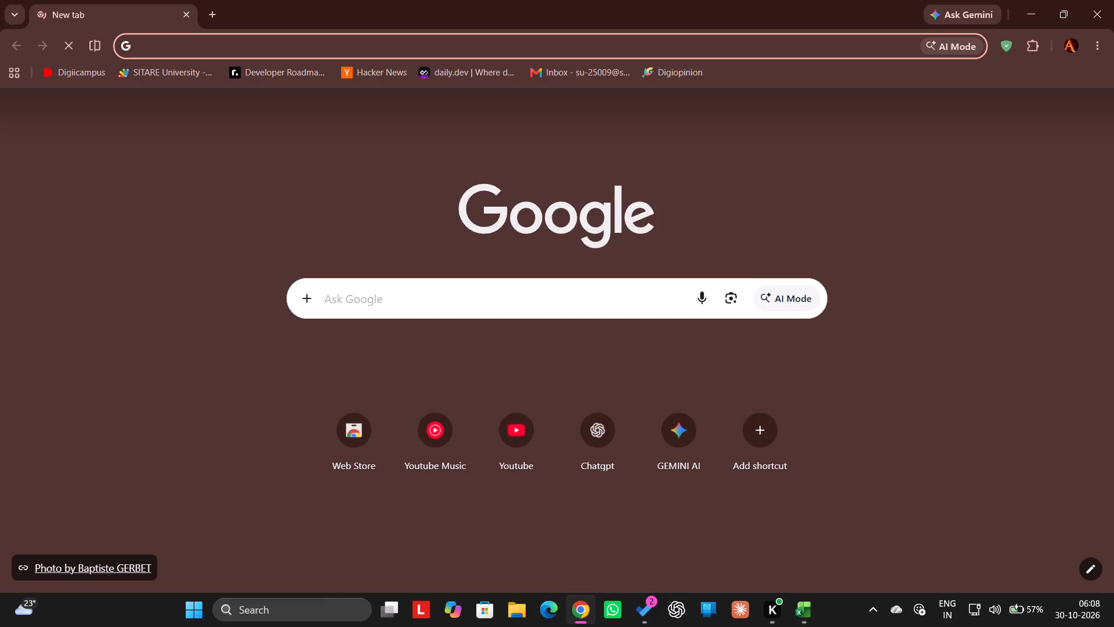
click(435, 300)
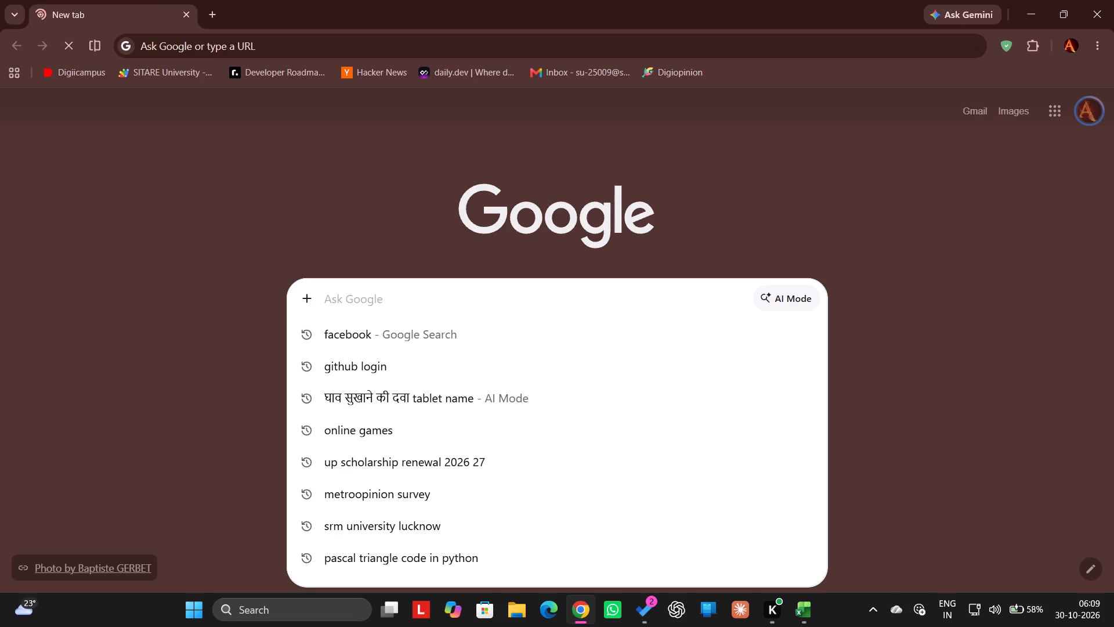
text(how to make)
key(space)
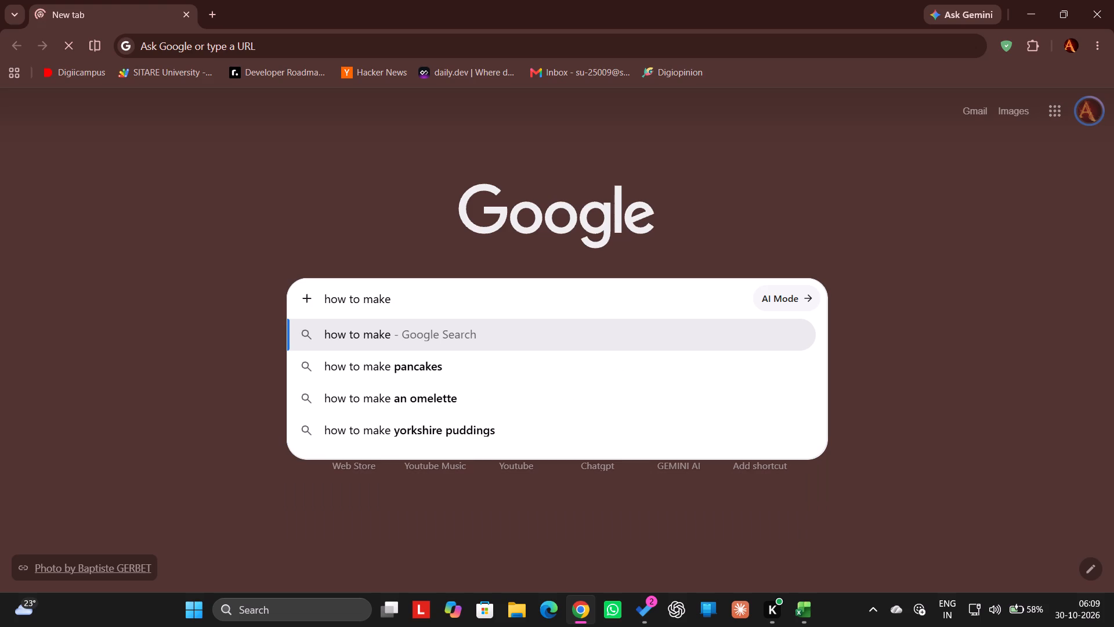
text(em)
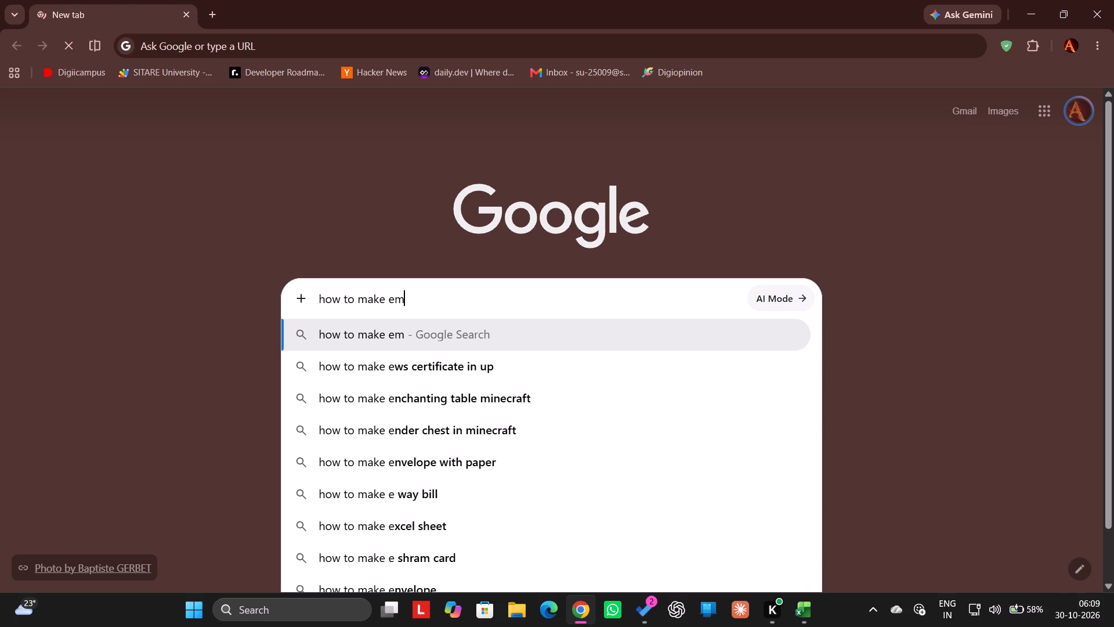
text(py)
key(BackSpace)
text(ty cell b)
key(t)
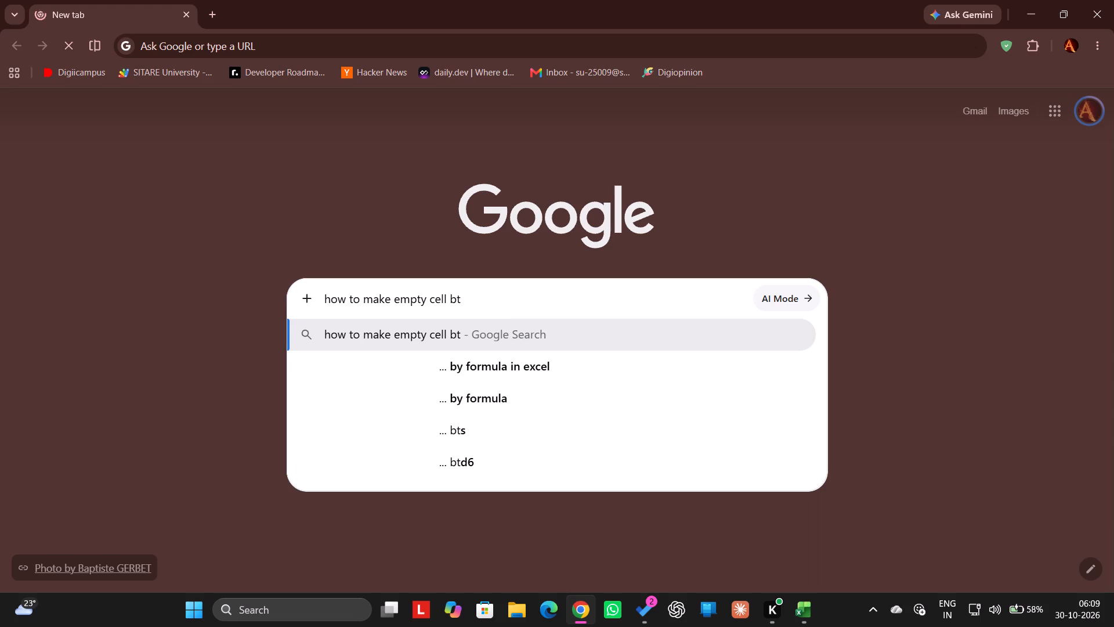
text(w t)
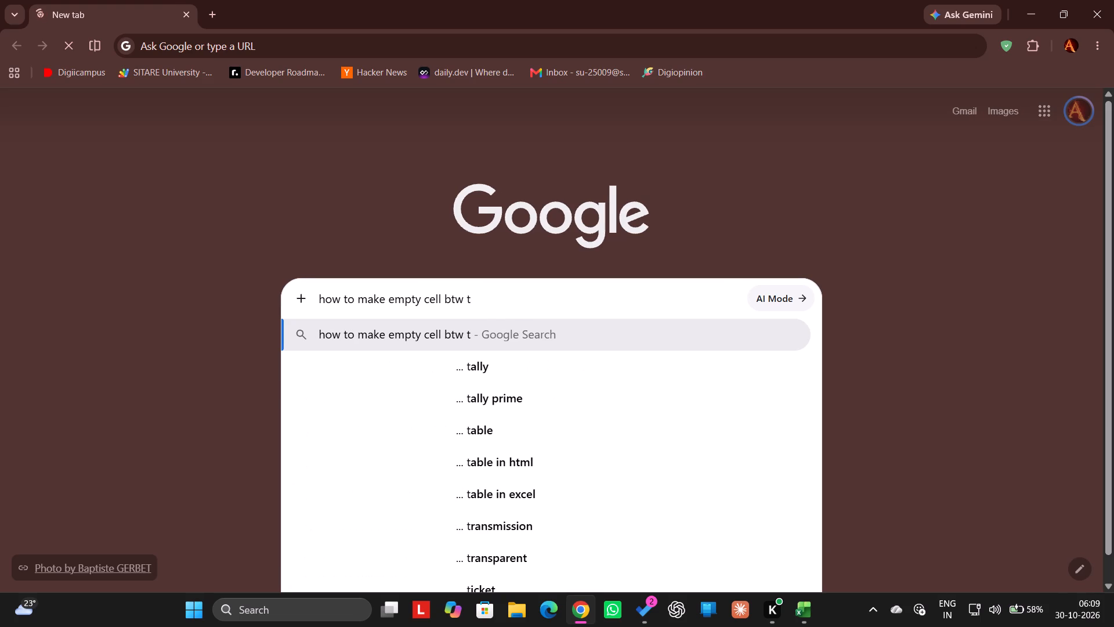
text(wo cells in)
key(space)
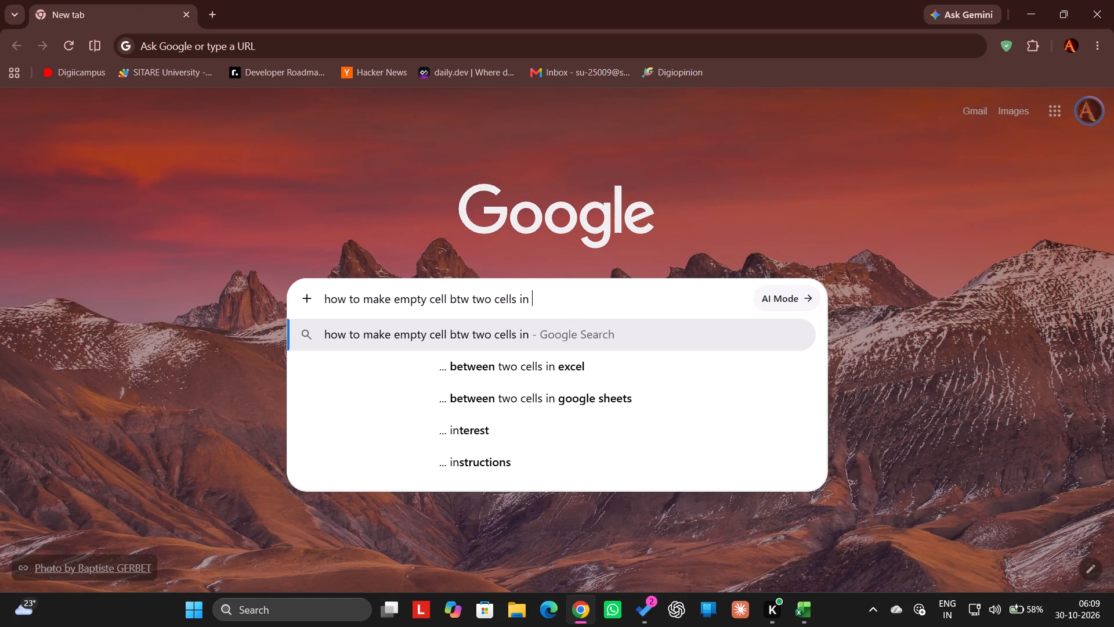
click(444, 372)
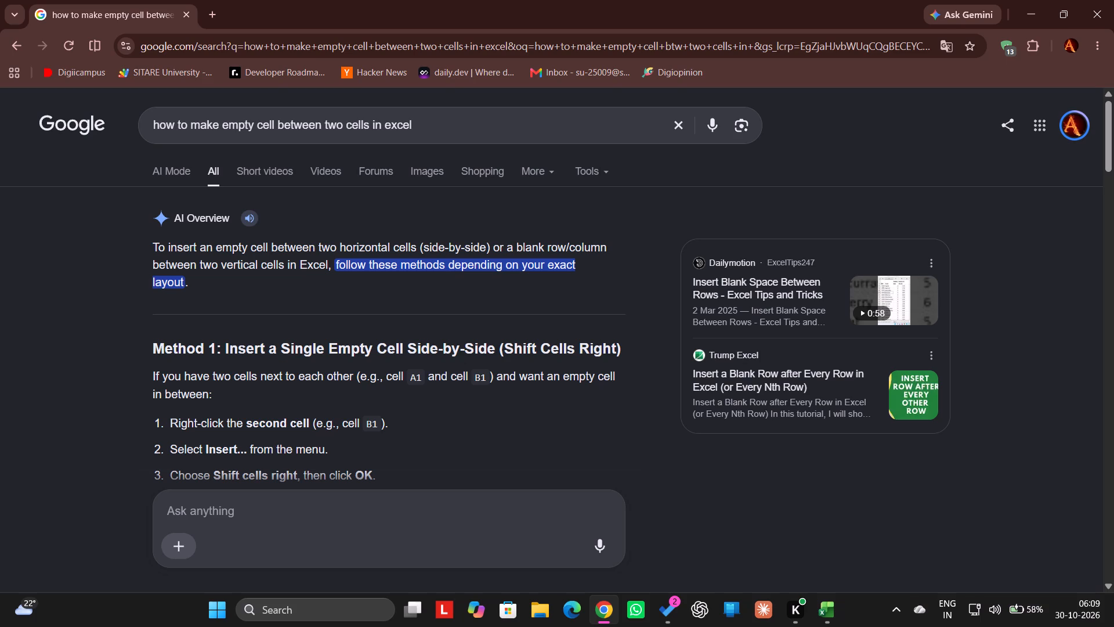
Read the AI Overview's methods for inserting an empty cell or blank row between two cells in Excel.
scroll(369, 411, down, 2)
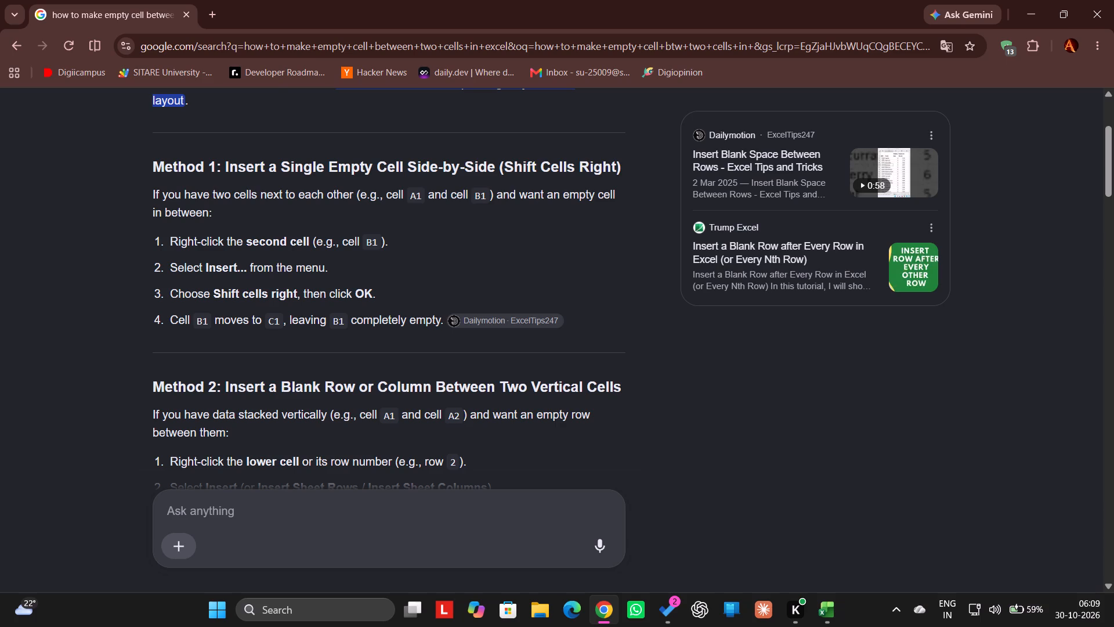
scroll(312, 324, down, 2)
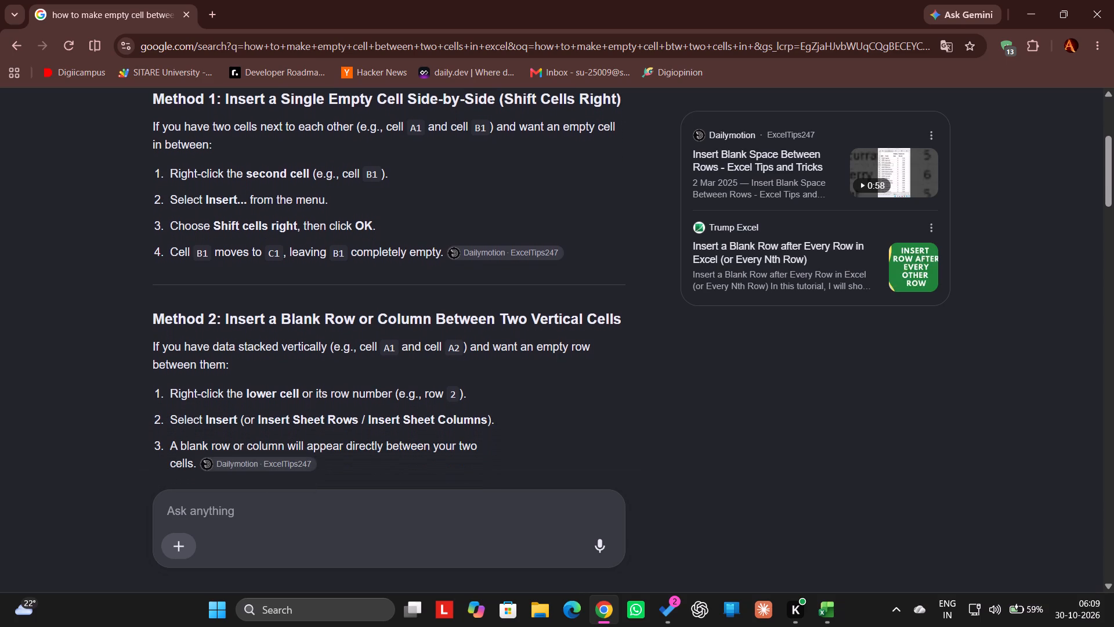
scroll(312, 324, down, 1)
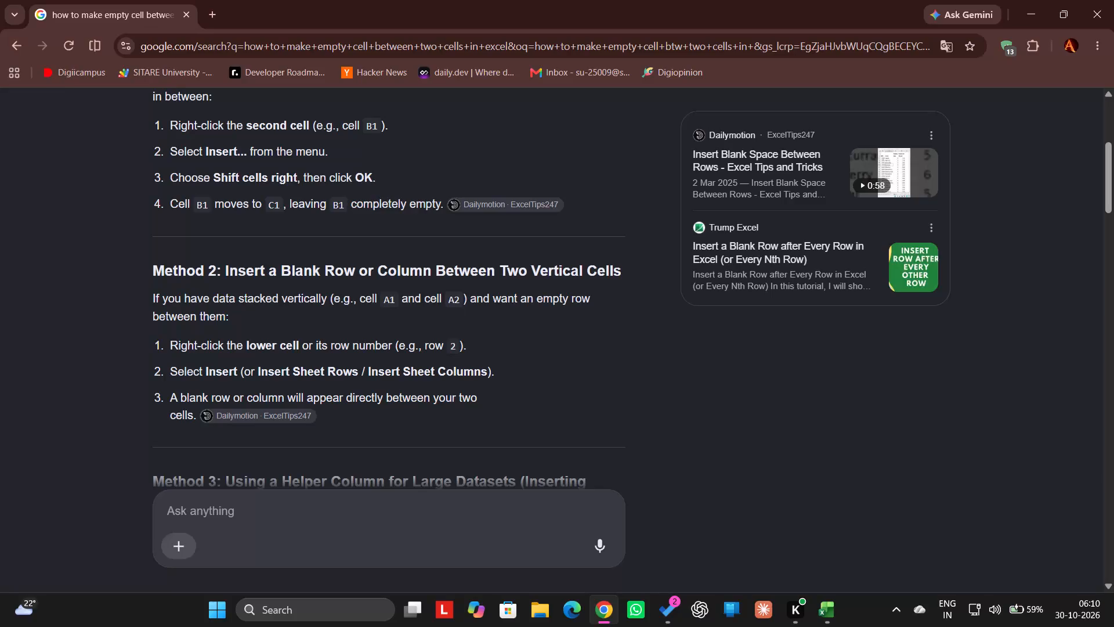
scroll(312, 324, down, 2)
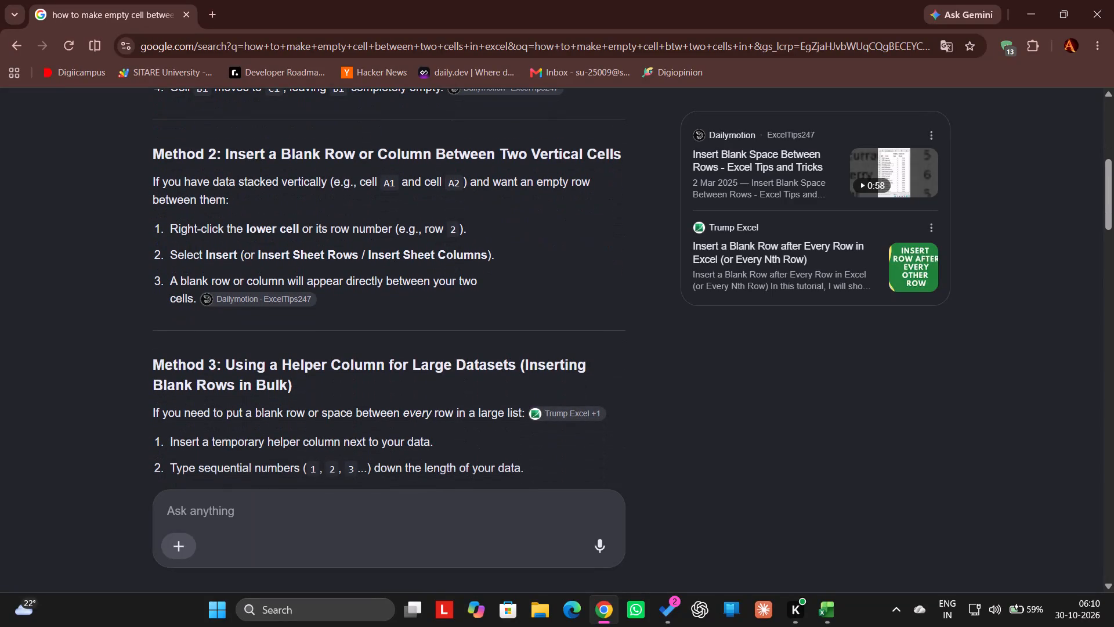
scroll(305, 376, down, 1)
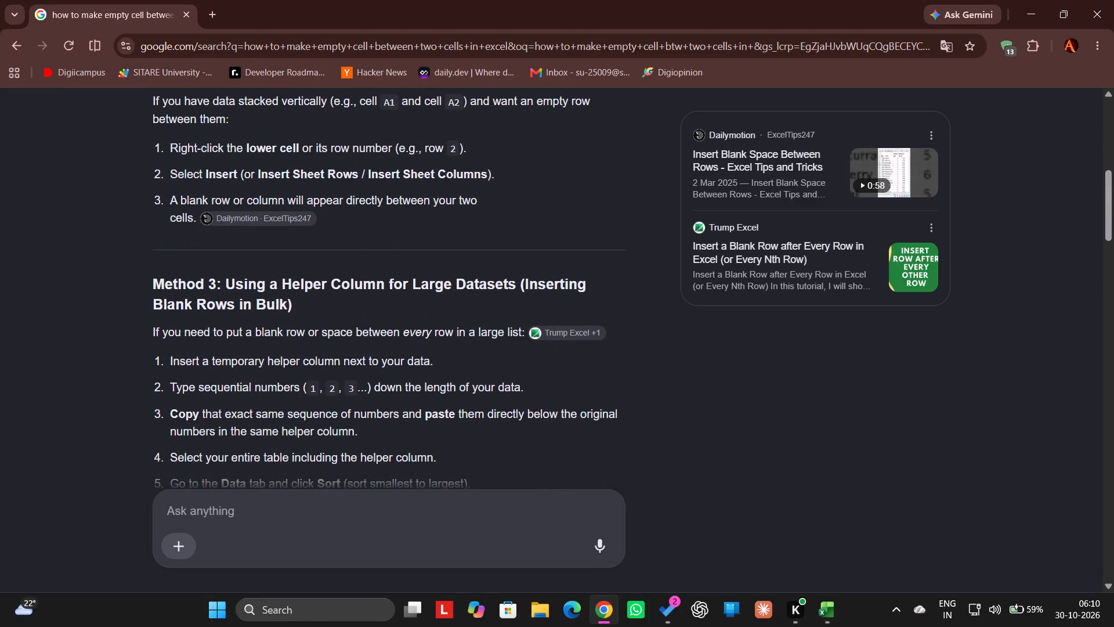
scroll(225, 331, down, 1)
scroll(229, 384, down, 3)
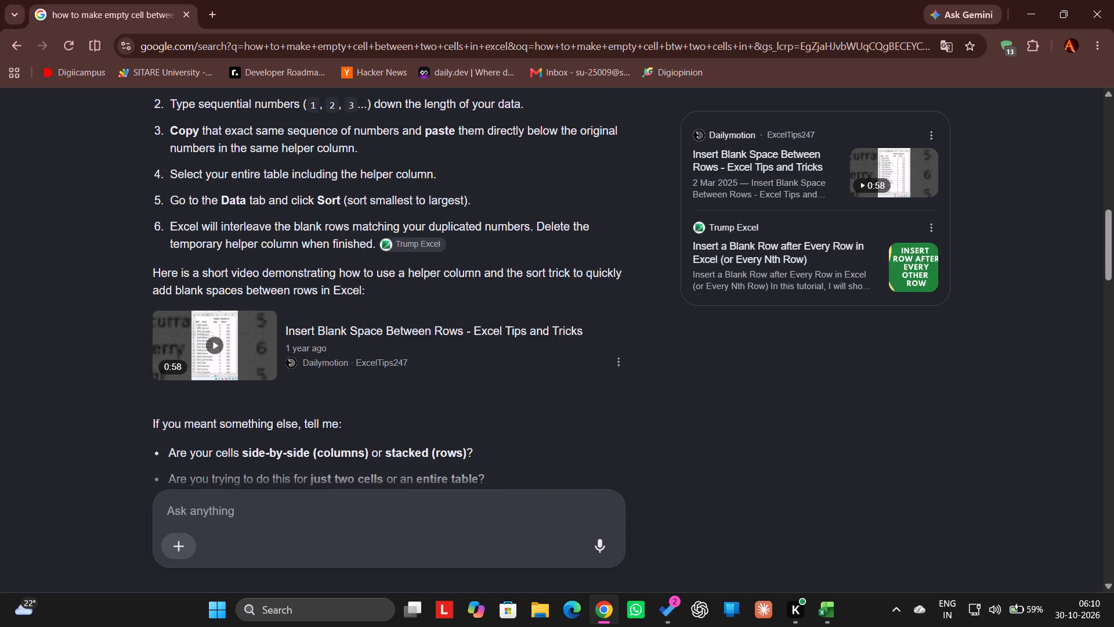
scroll(236, 341, down, 4)
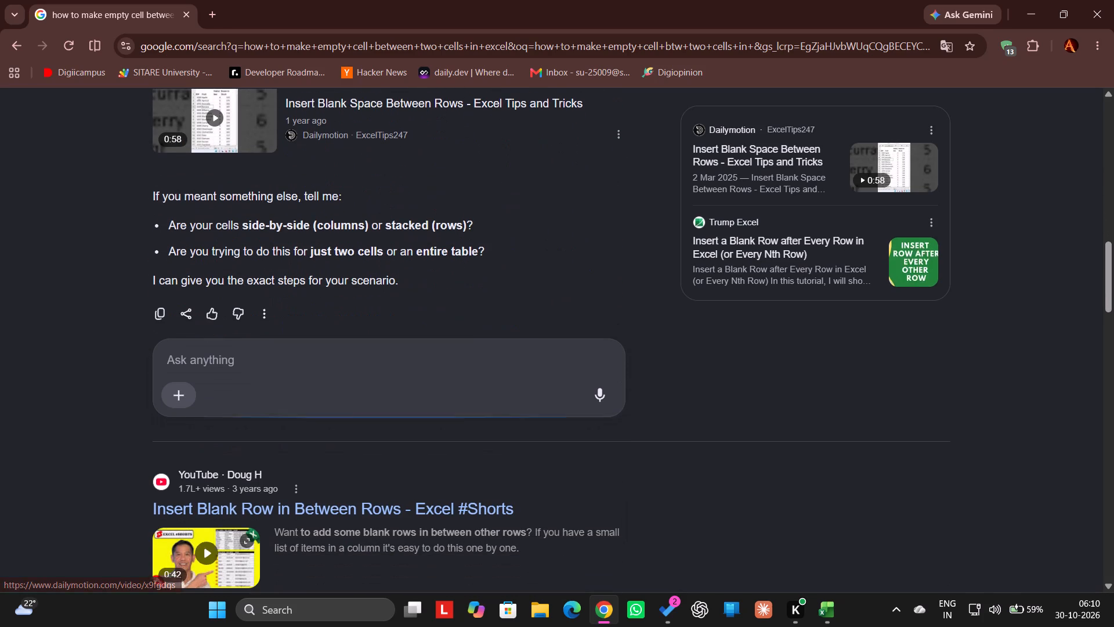
Return to the Excel workbook and insert a blank row above the 29-10-2026 OOPS entry in row 32.
click(1022, 15)
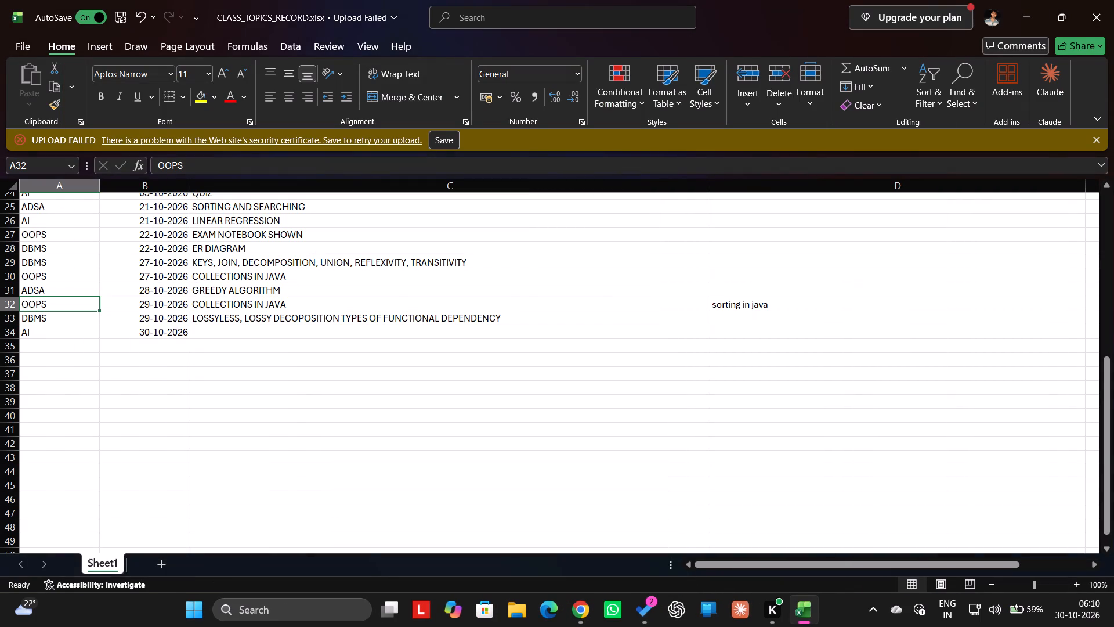
right_click(99, 310)
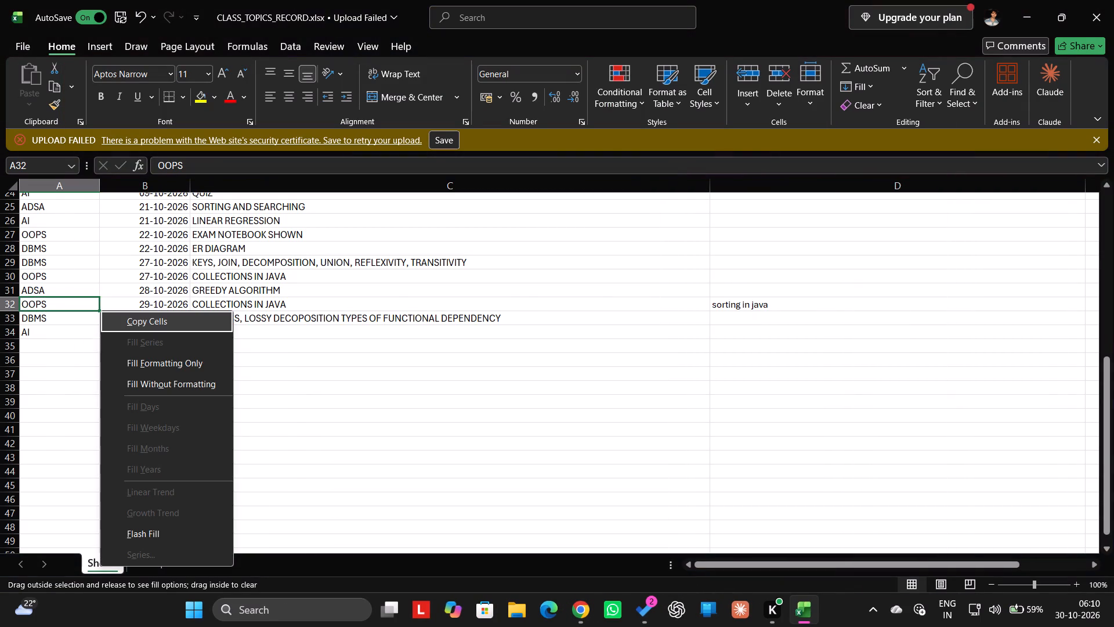
click(99, 310)
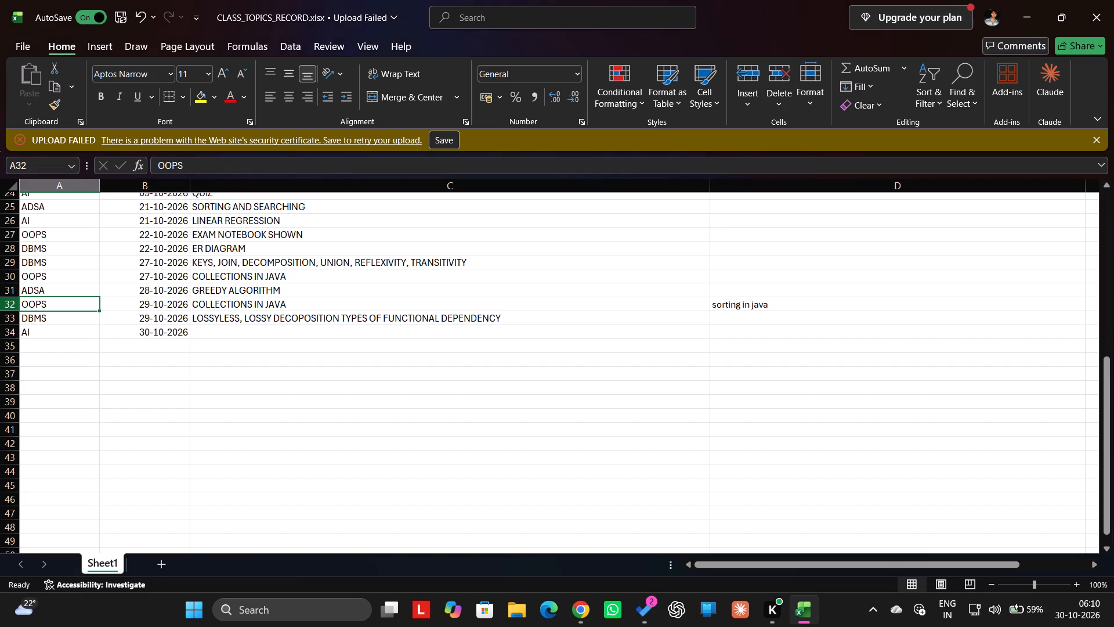
right_click(14, 304)
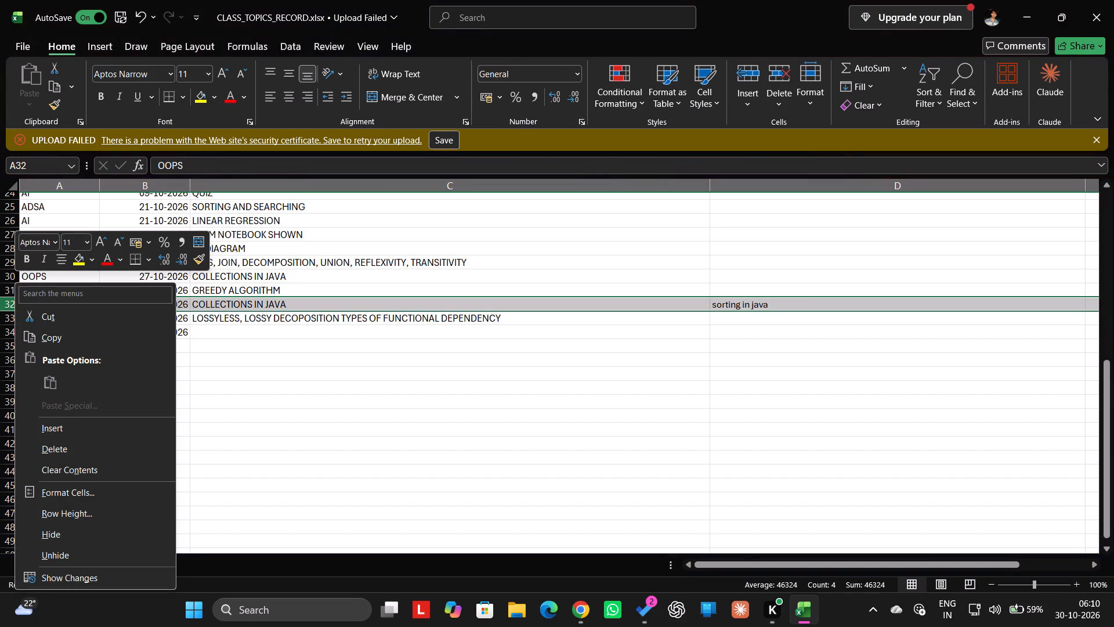
click(42, 426)
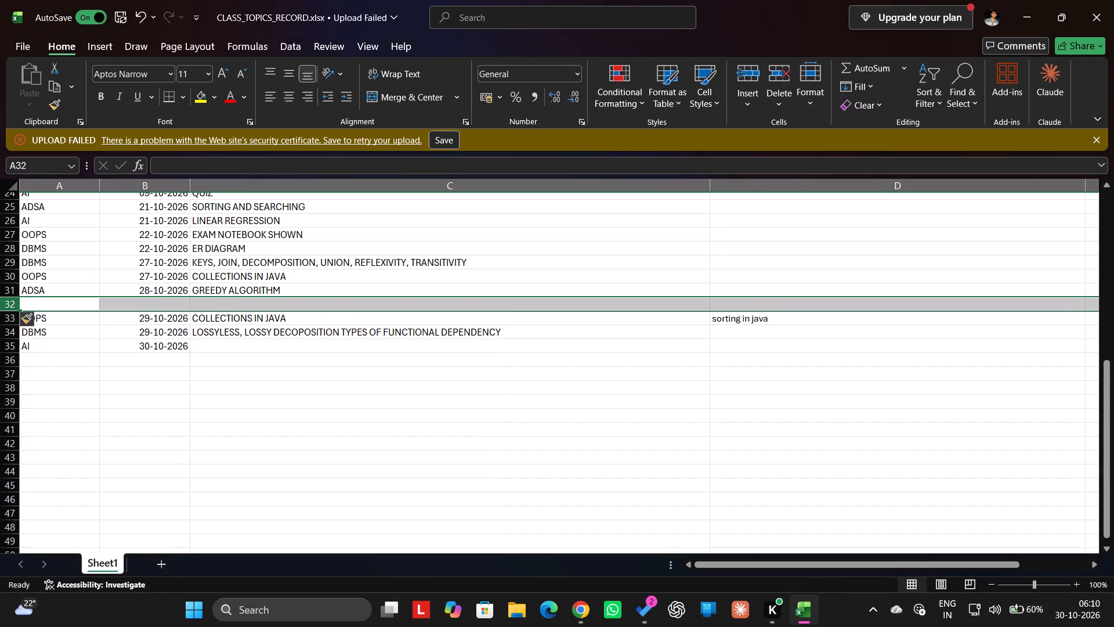
Fill the blank row 32 with subject AI and date 28-10-2026, finishing on its topic cell C32.
click(46, 307)
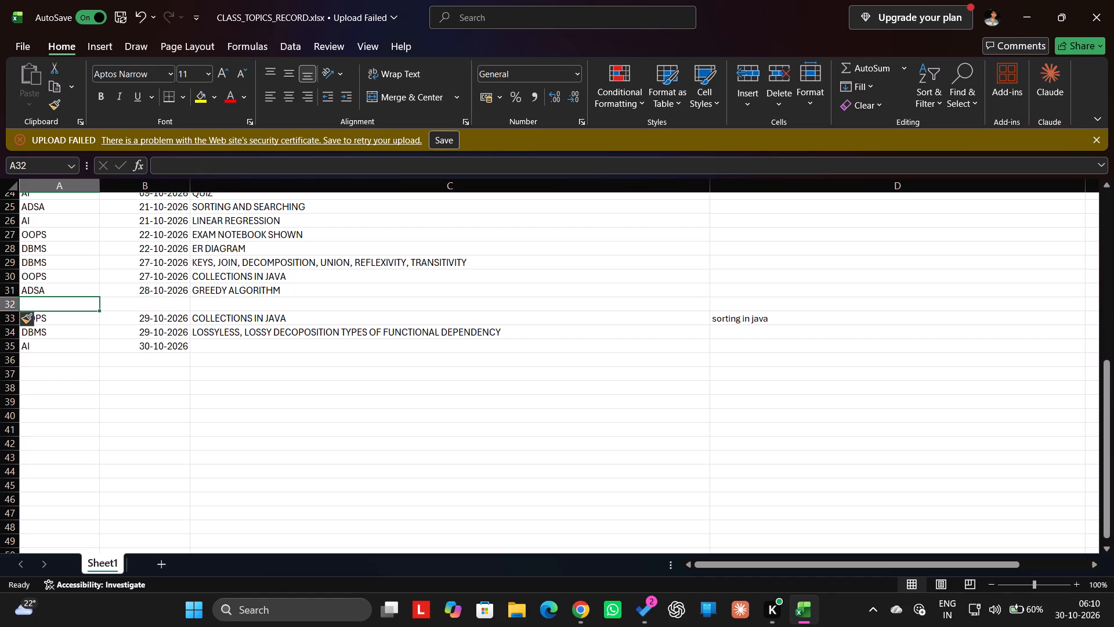
click(46, 307)
text(ai)
key(BackSpace)
key(BackSpace)
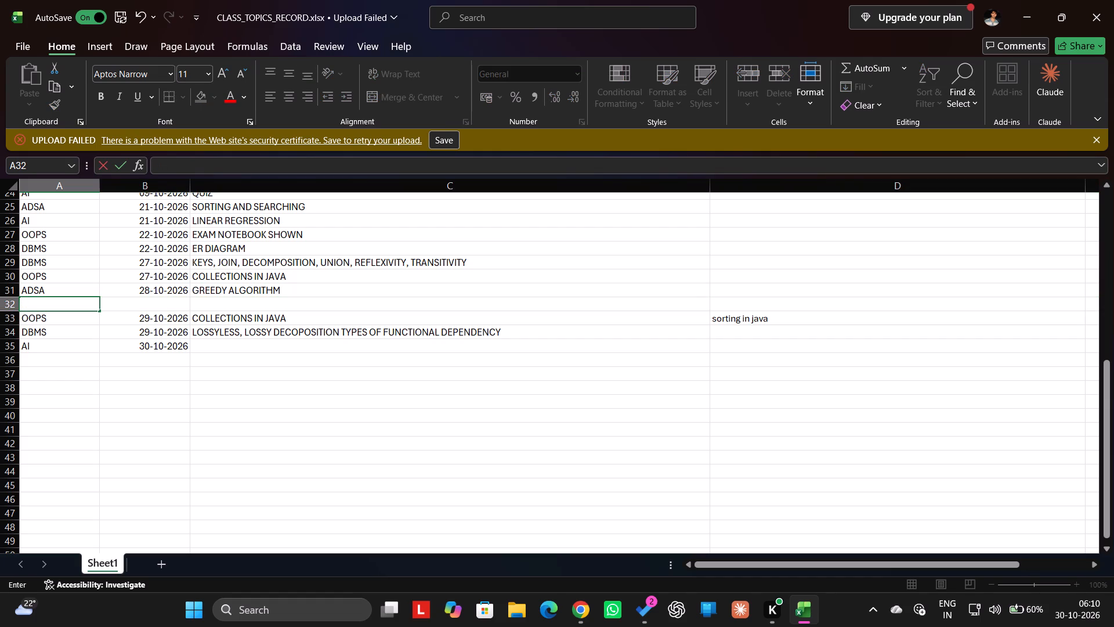
text(AI)
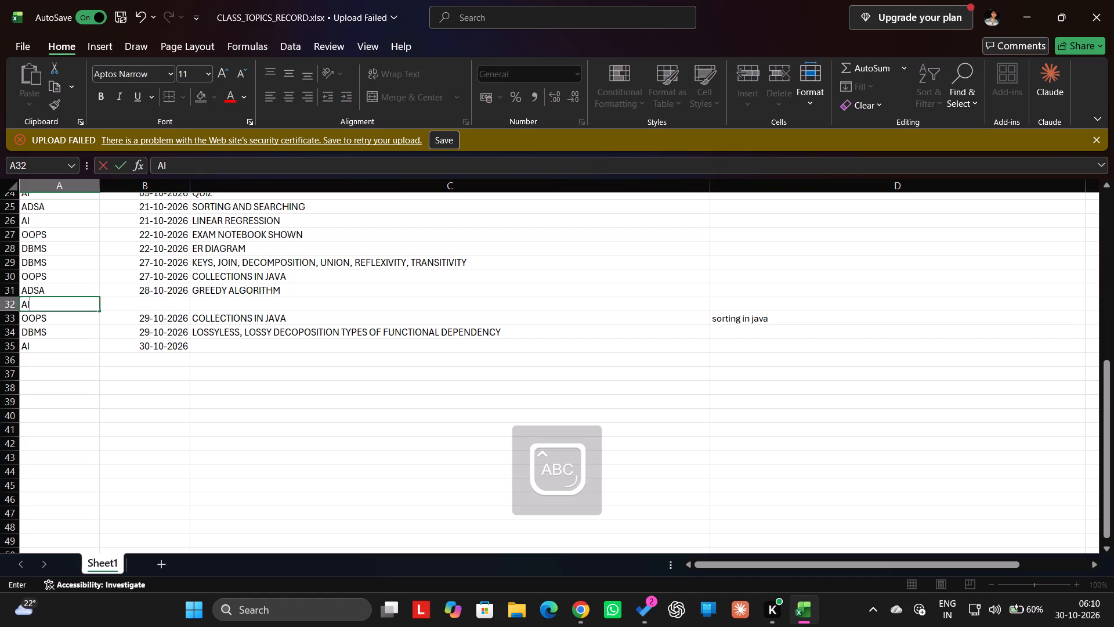
click(146, 308)
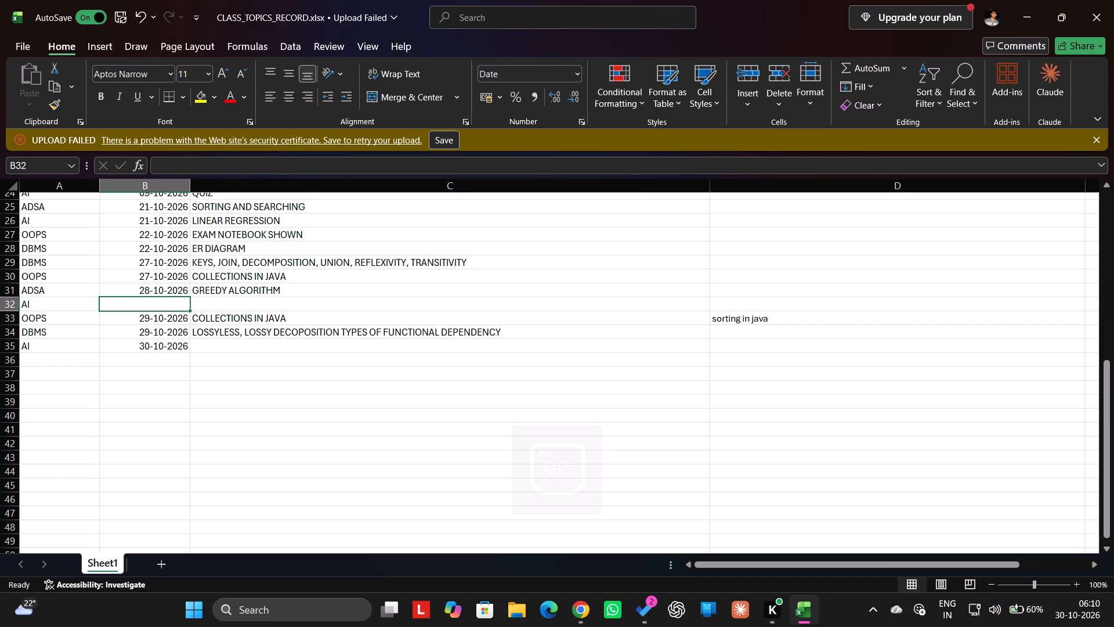
key(2)
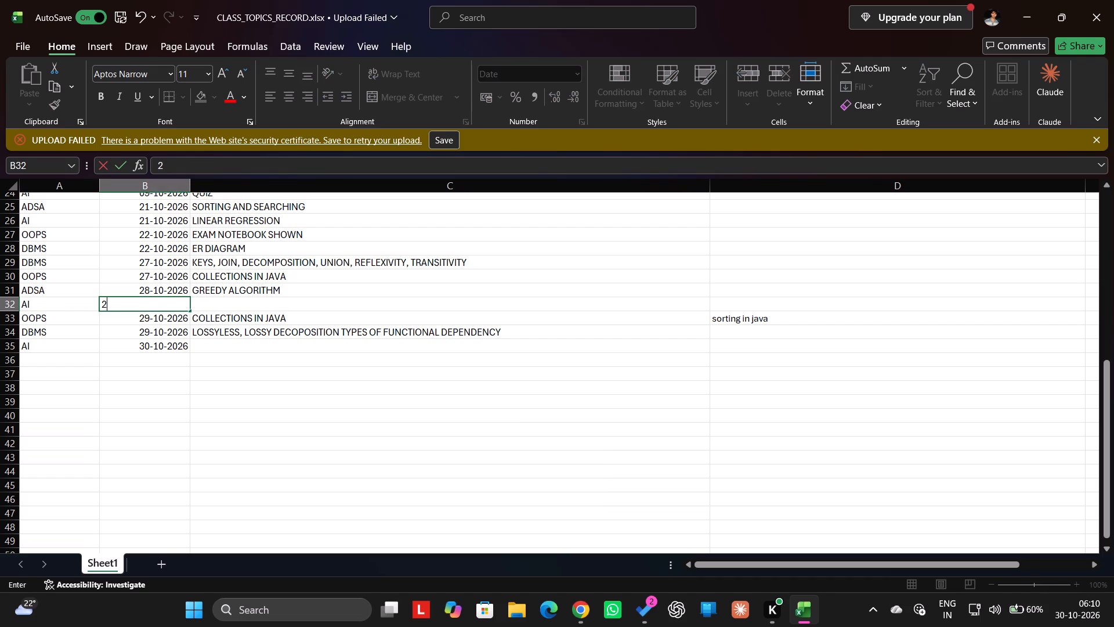
text(8-)
text(10)
text(-202)
key(6)
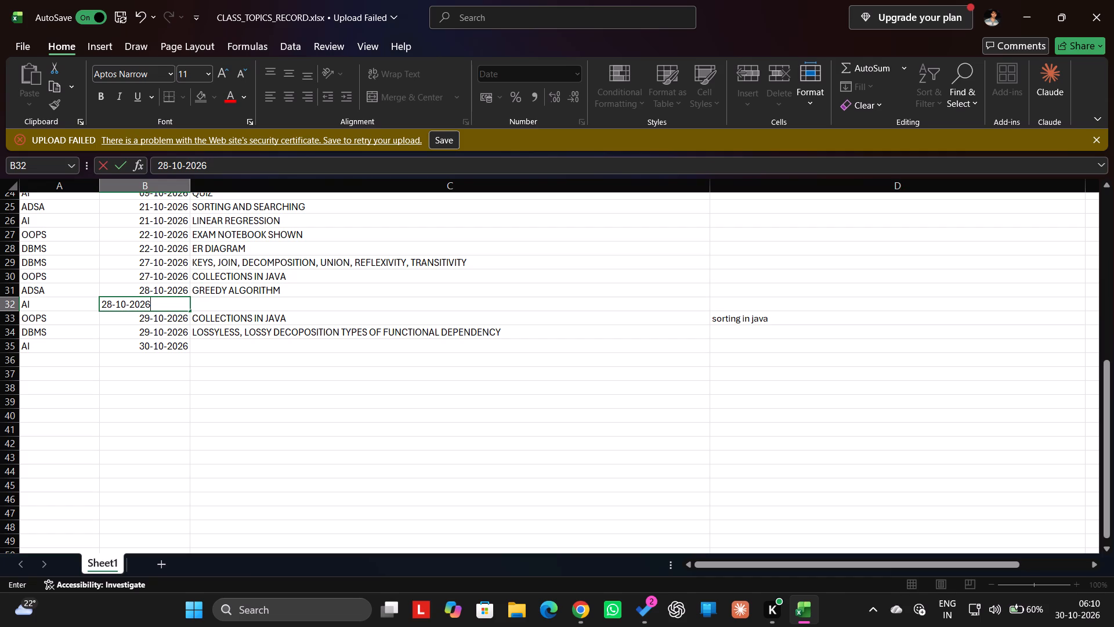
click(210, 304)
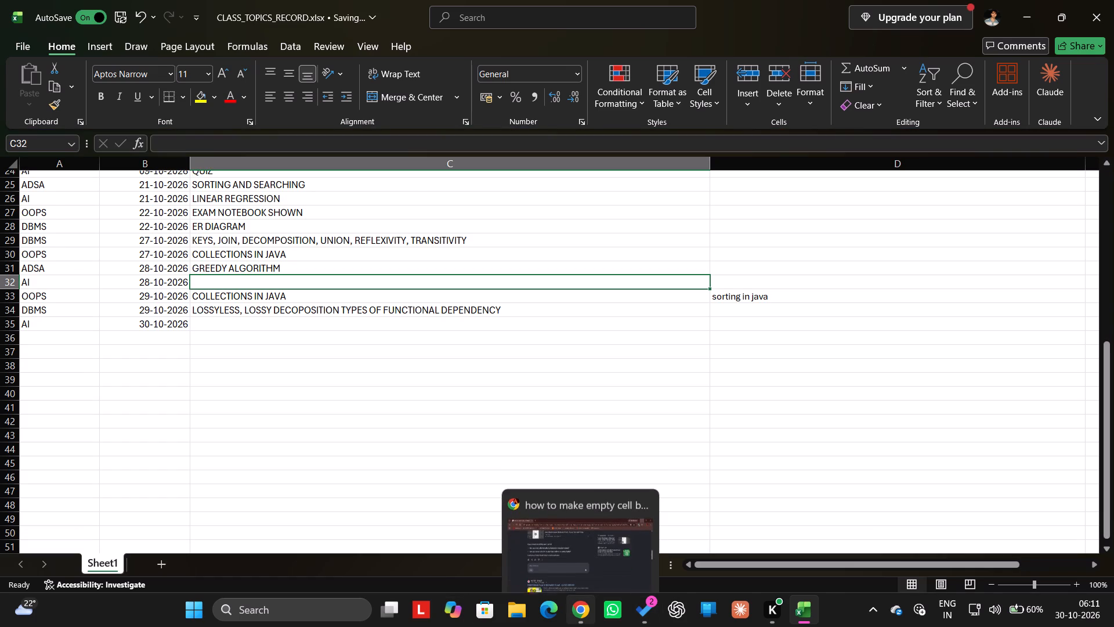
Switch to File Explorer, go to the ML_CODE_PRACTICE folder inside ML, and open it in Visual Studio Code.
click(522, 612)
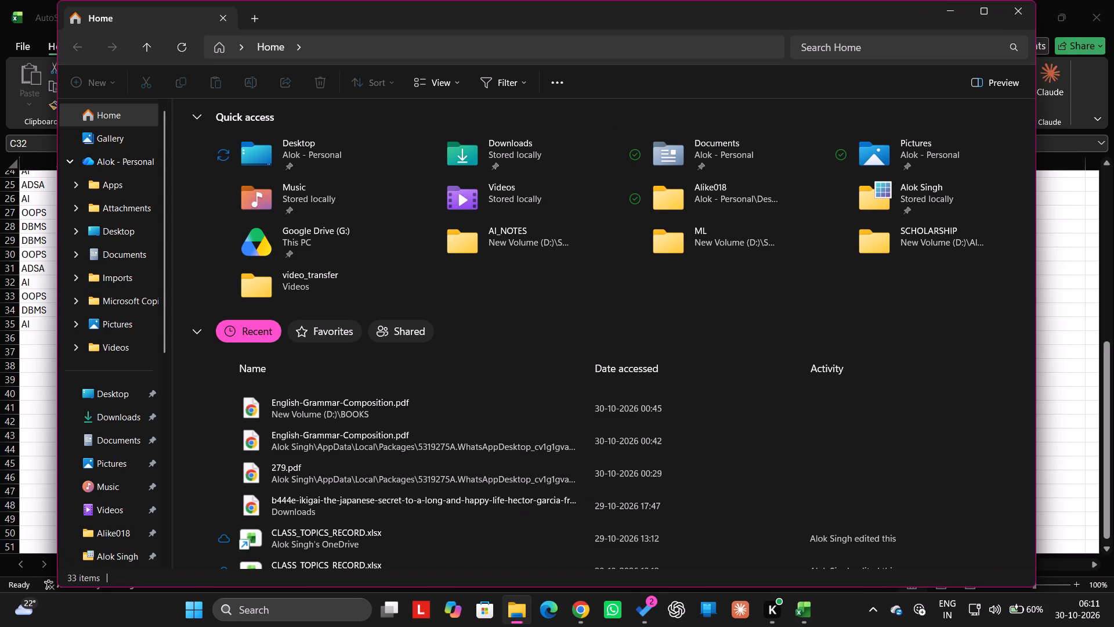
double_click(708, 243)
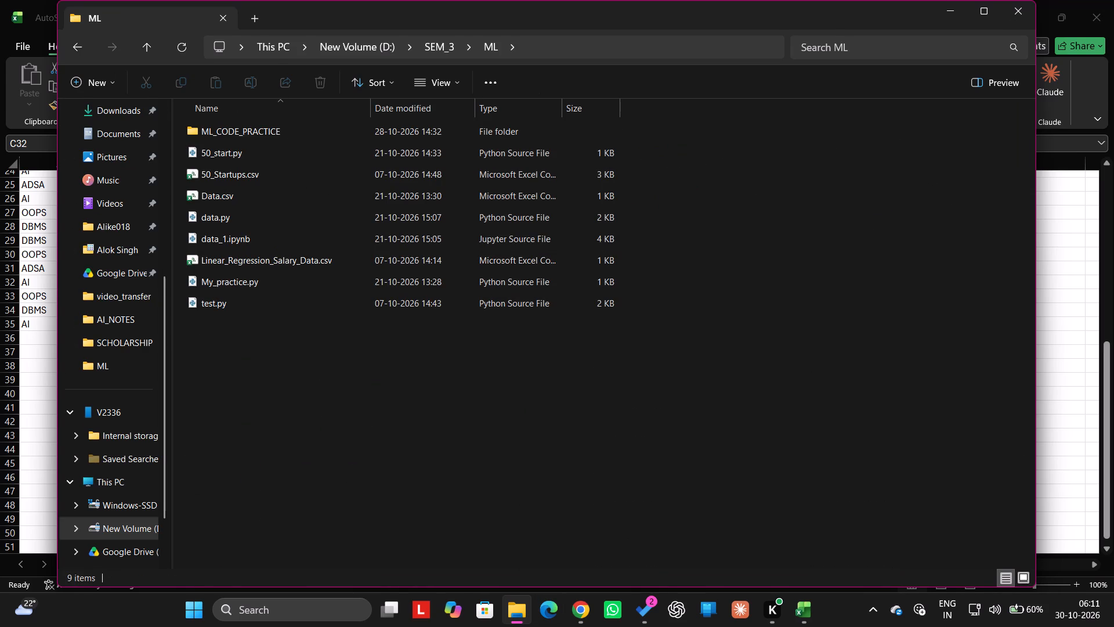
double_click(243, 130)
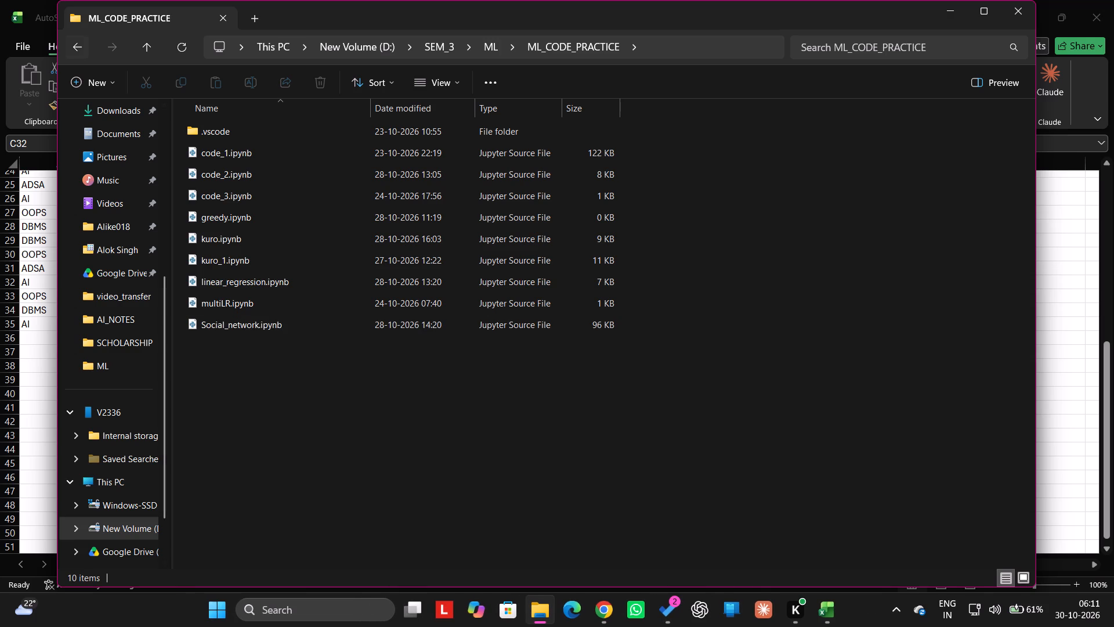
right_click(226, 393)
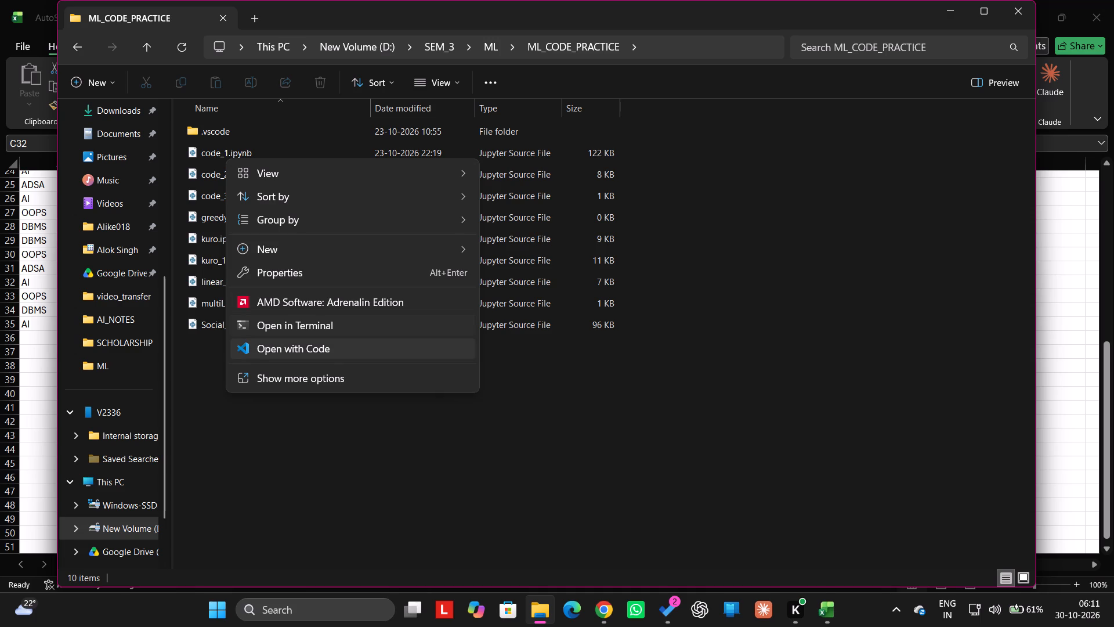
click(267, 345)
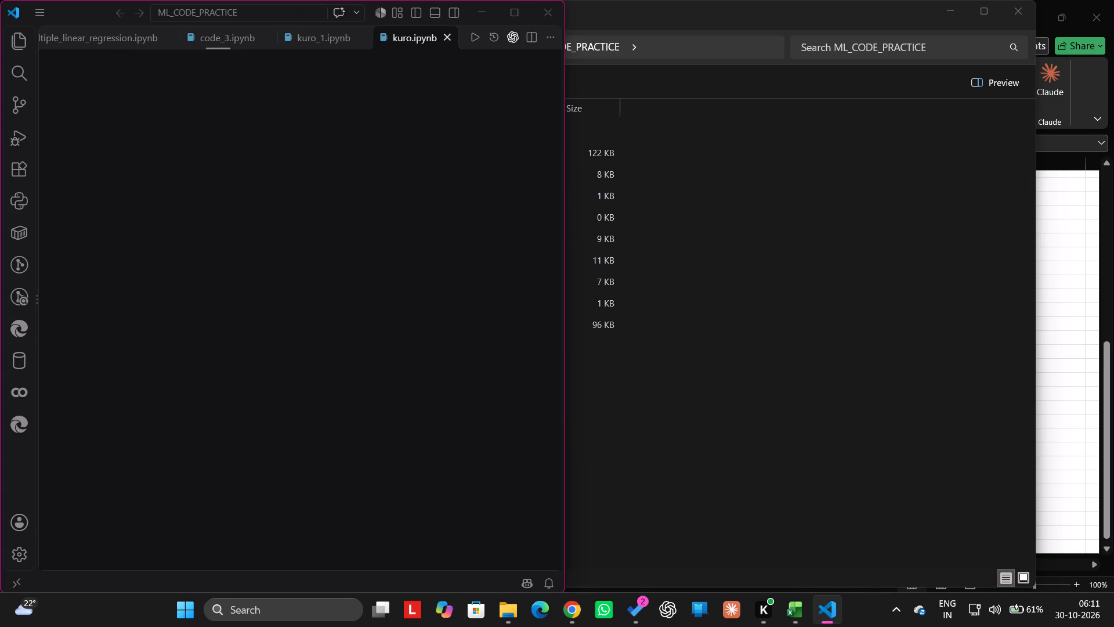
click(622, 363)
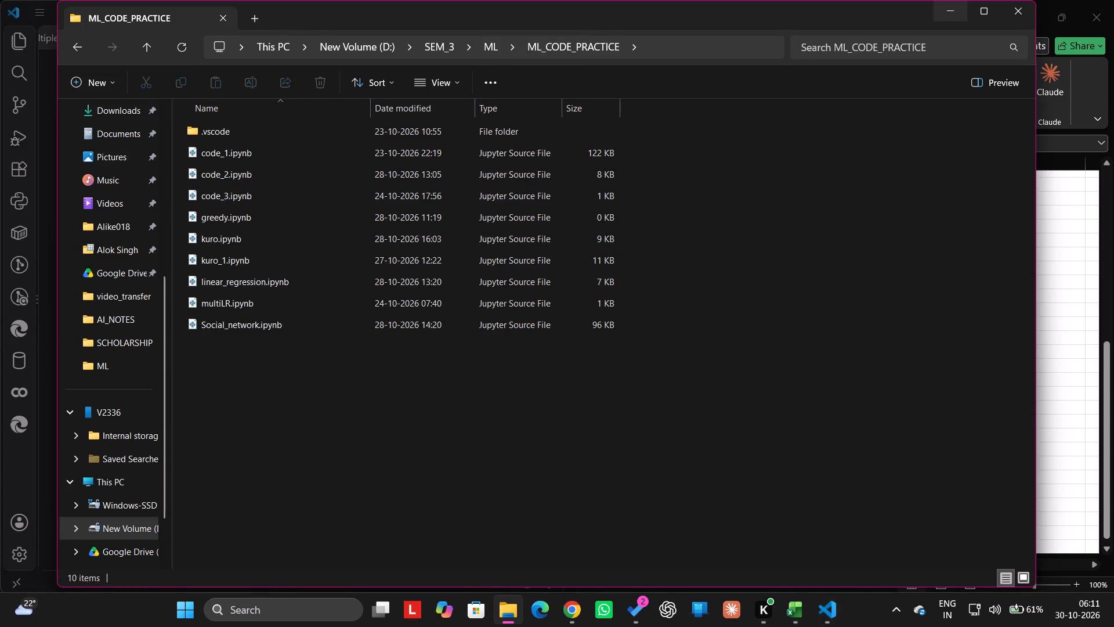
click(945, 5)
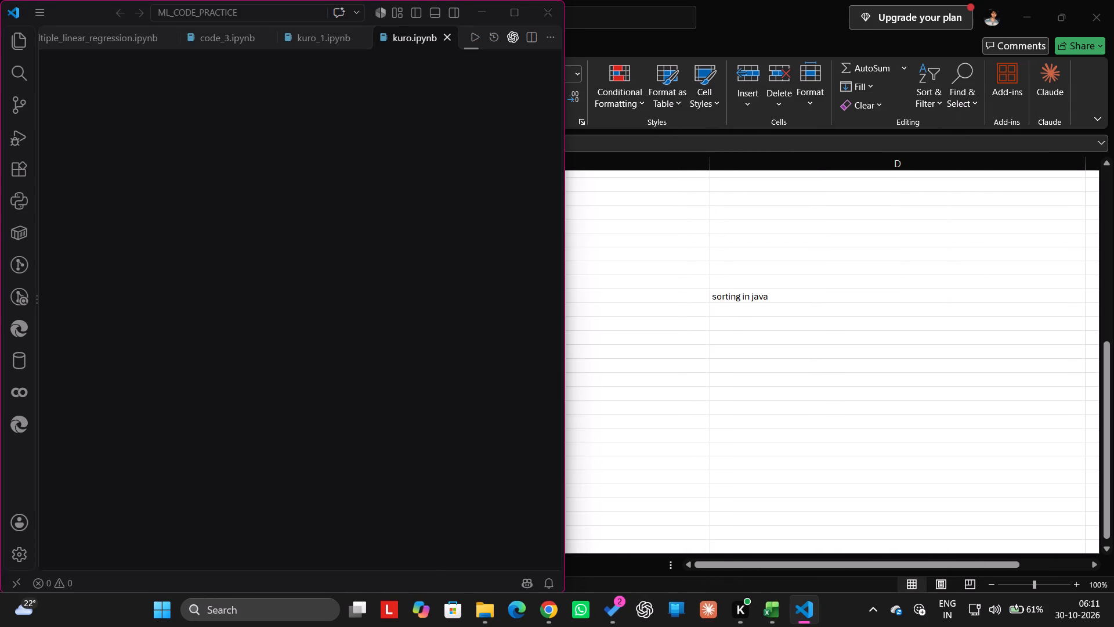
Open Social_network.ipynb from the project files and hide the file explorer.
scroll(155, 171, right, 2)
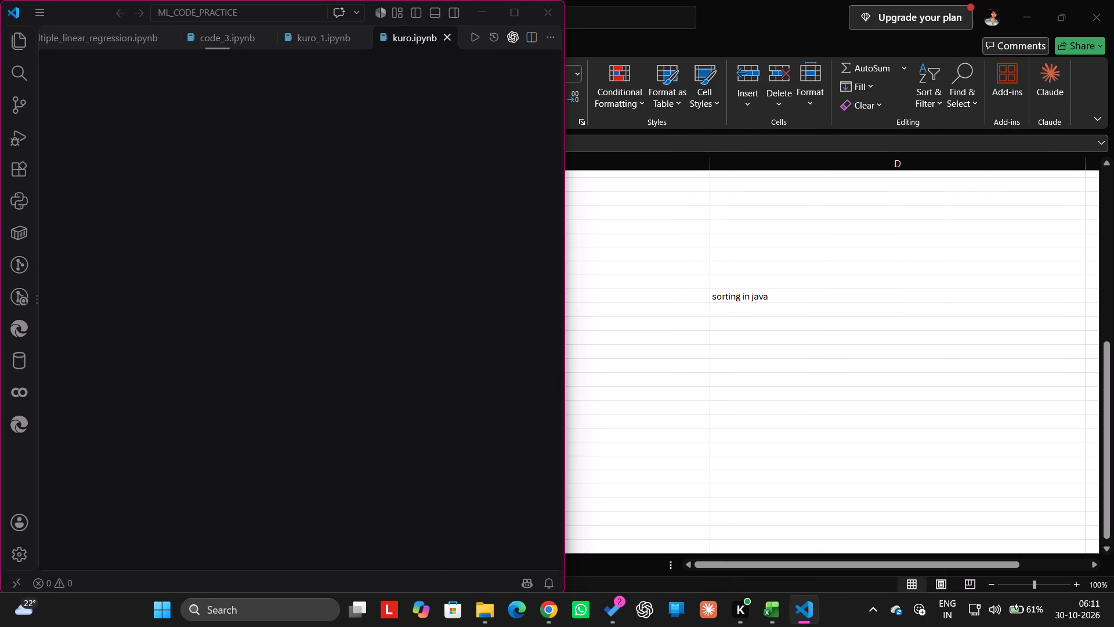
click(20, 47)
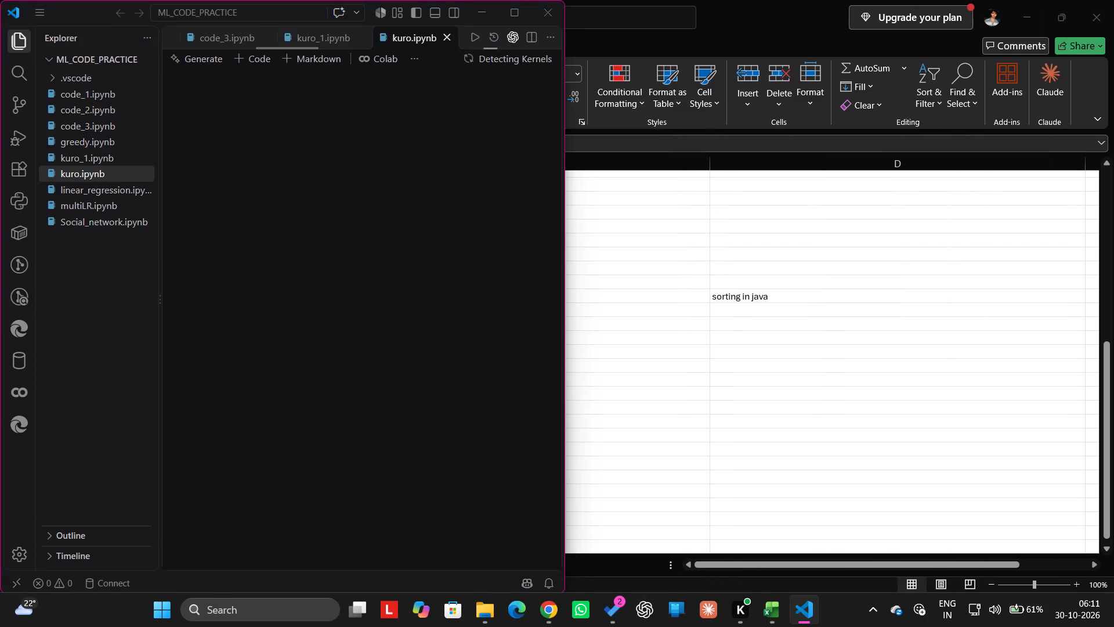
click(71, 220)
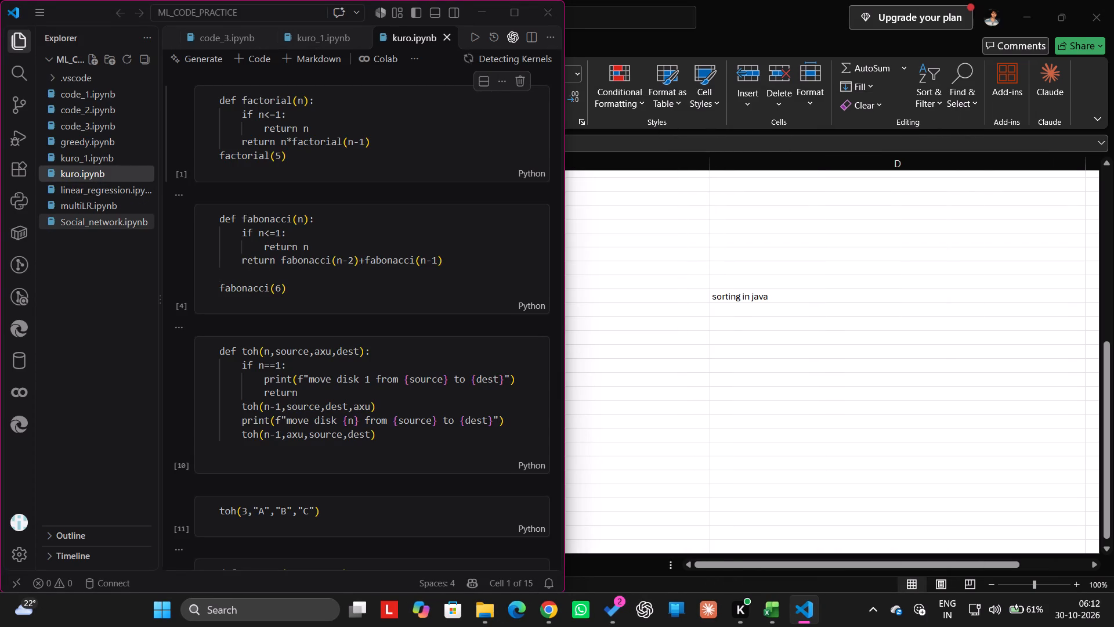
click(23, 43)
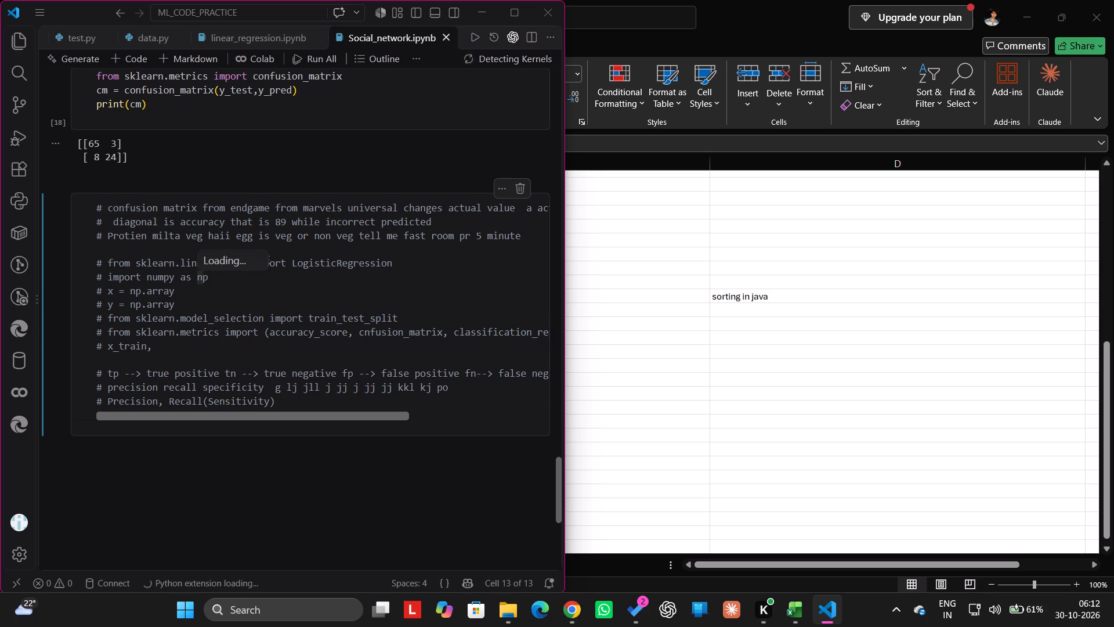
Look through the cells of Social_network.ipynb to identify the topic covered in the 28-10-2026 AI class.
scroll(200, 273, right, 2)
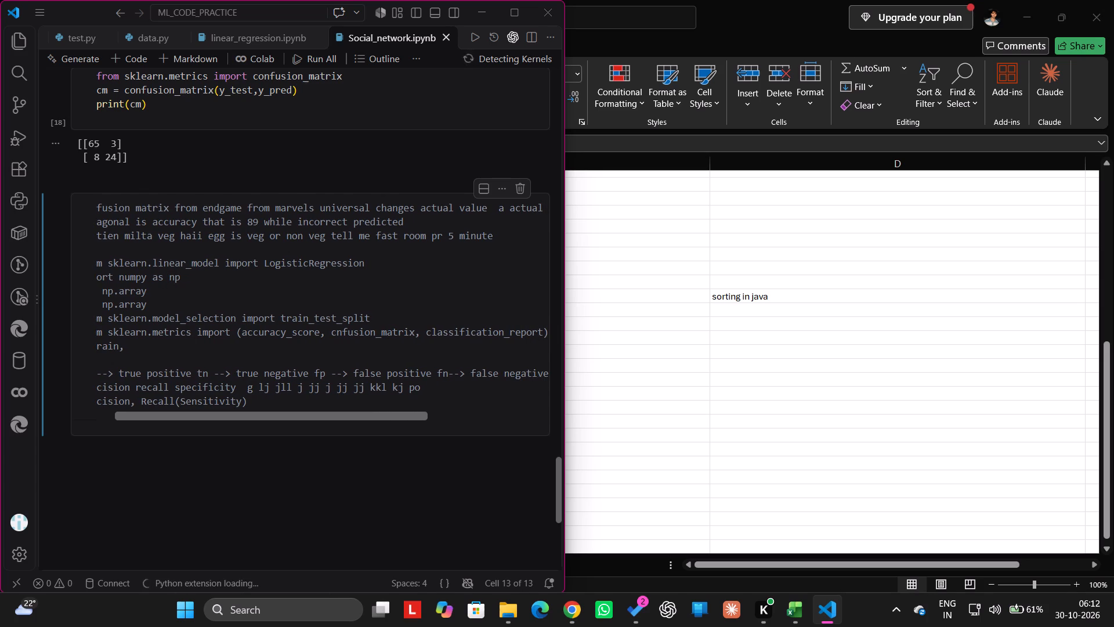
scroll(200, 273, right, 1)
scroll(200, 273, up, 1)
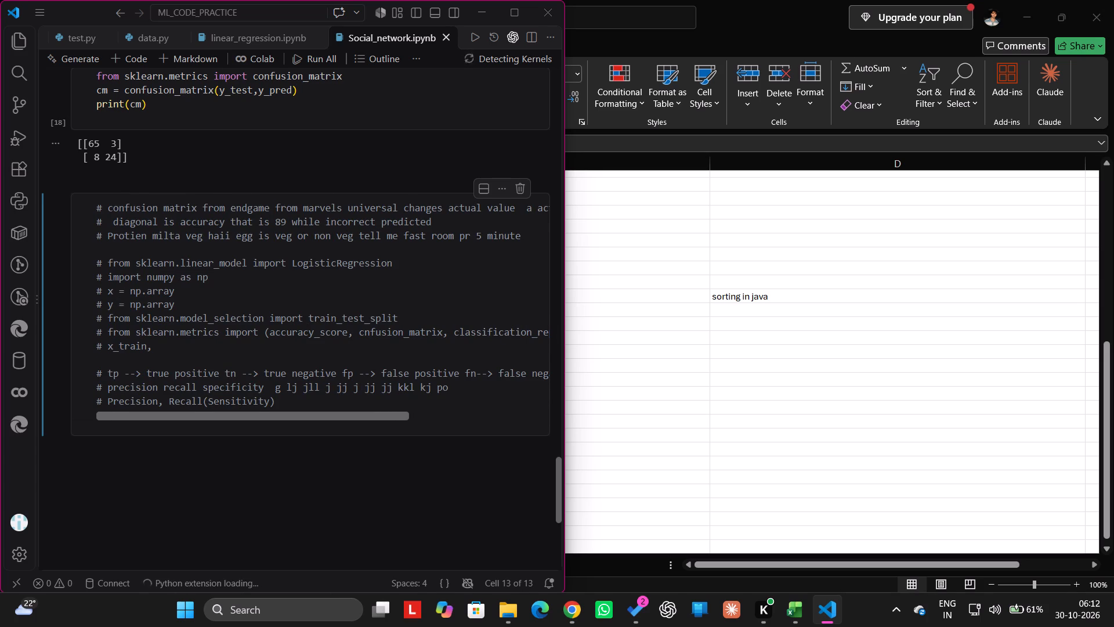
scroll(200, 273, up, 4)
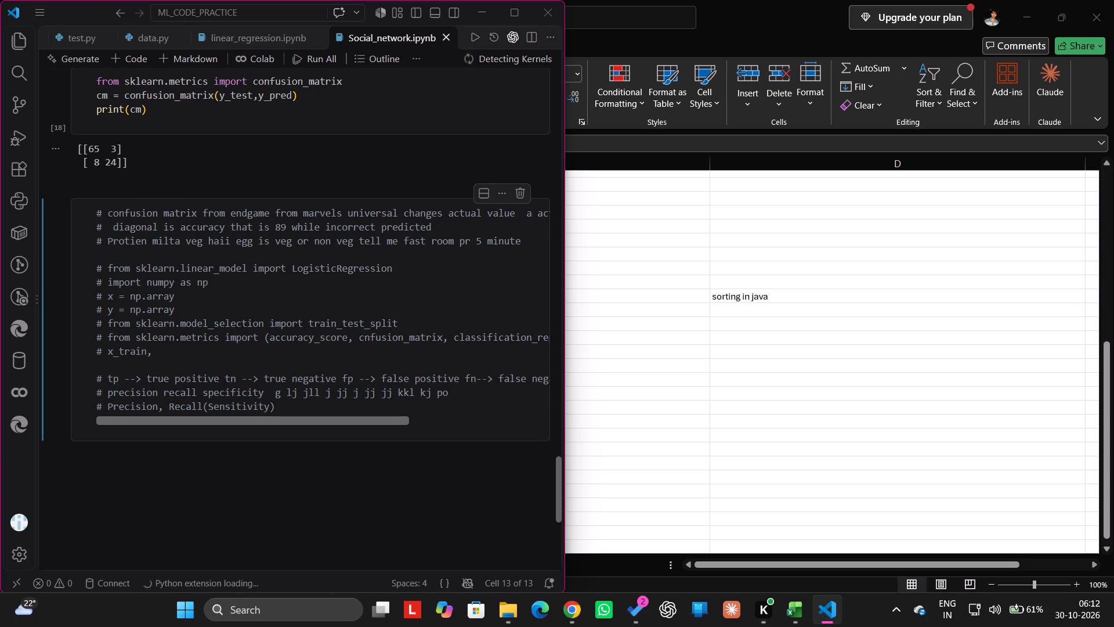
scroll(200, 273, up, 18)
scroll(200, 273, up, 4)
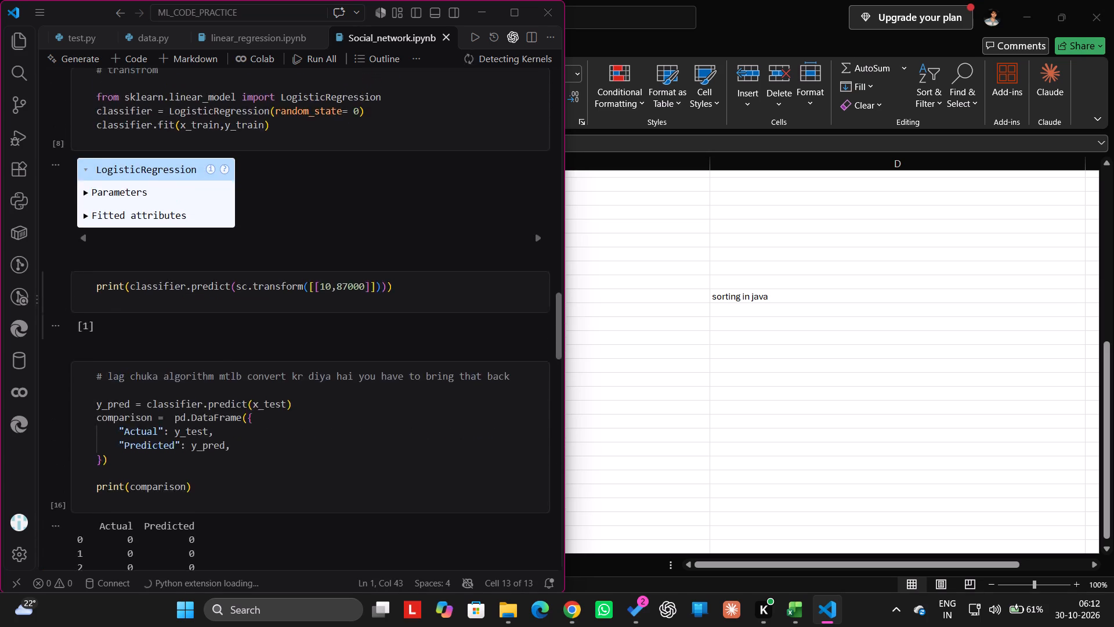
scroll(200, 273, up, 15)
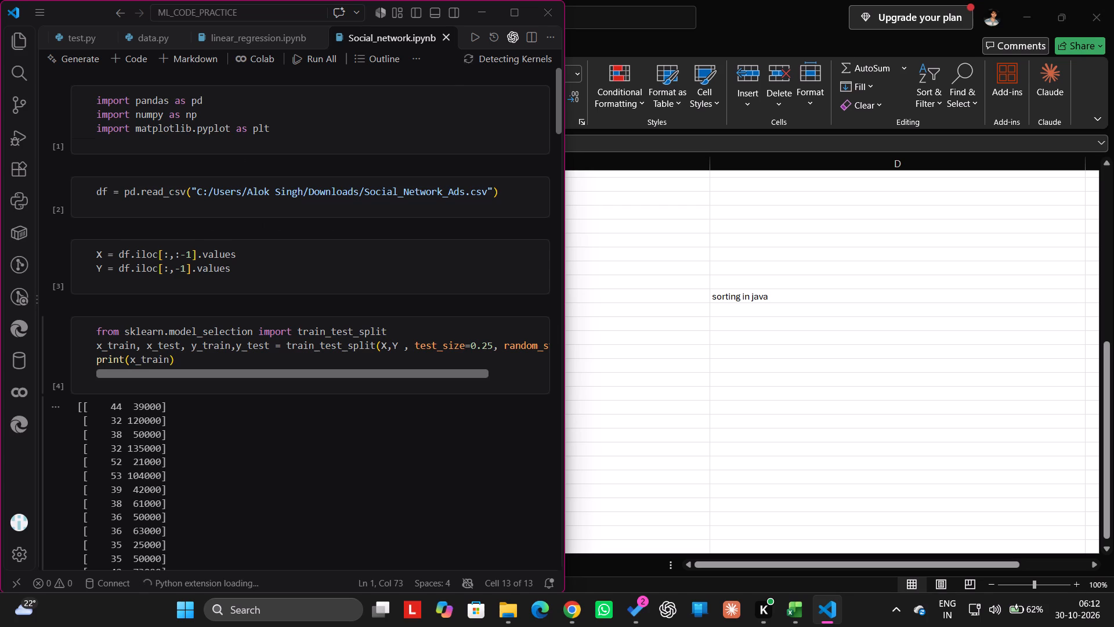
scroll(261, 326, down, 1)
scroll(343, 334, down, 1)
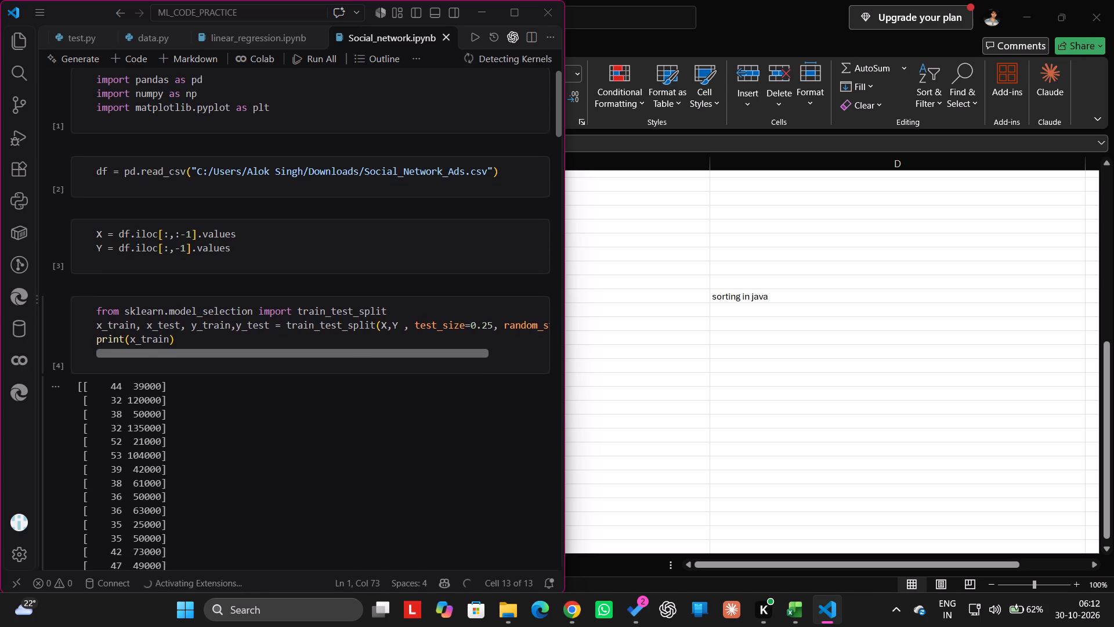
scroll(343, 334, down, 6)
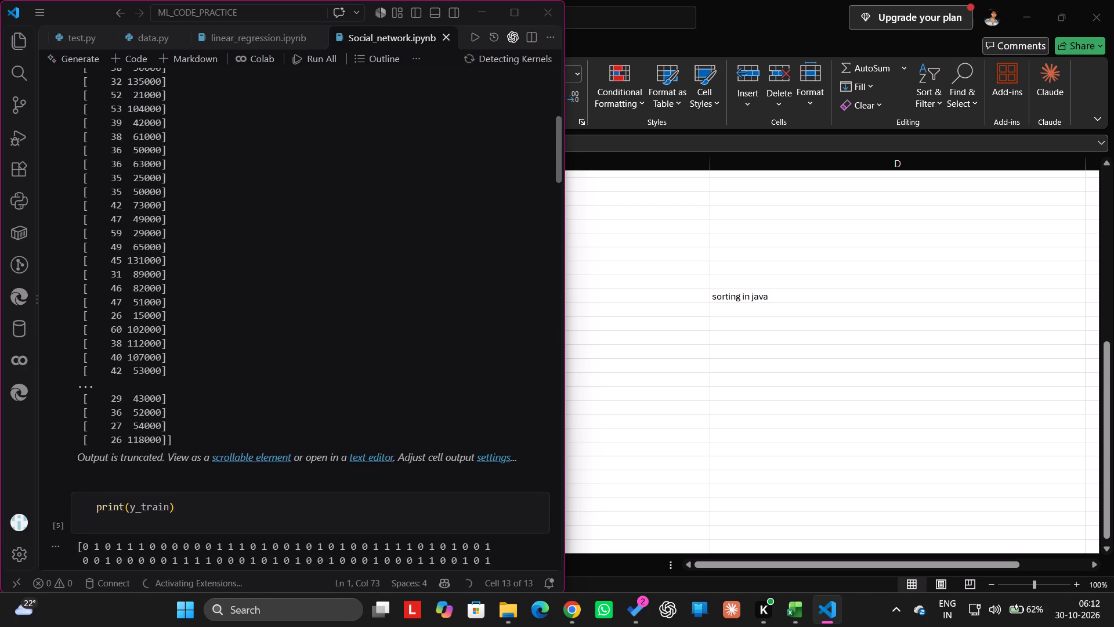
scroll(343, 334, down, 2)
scroll(229, 351, down, 4)
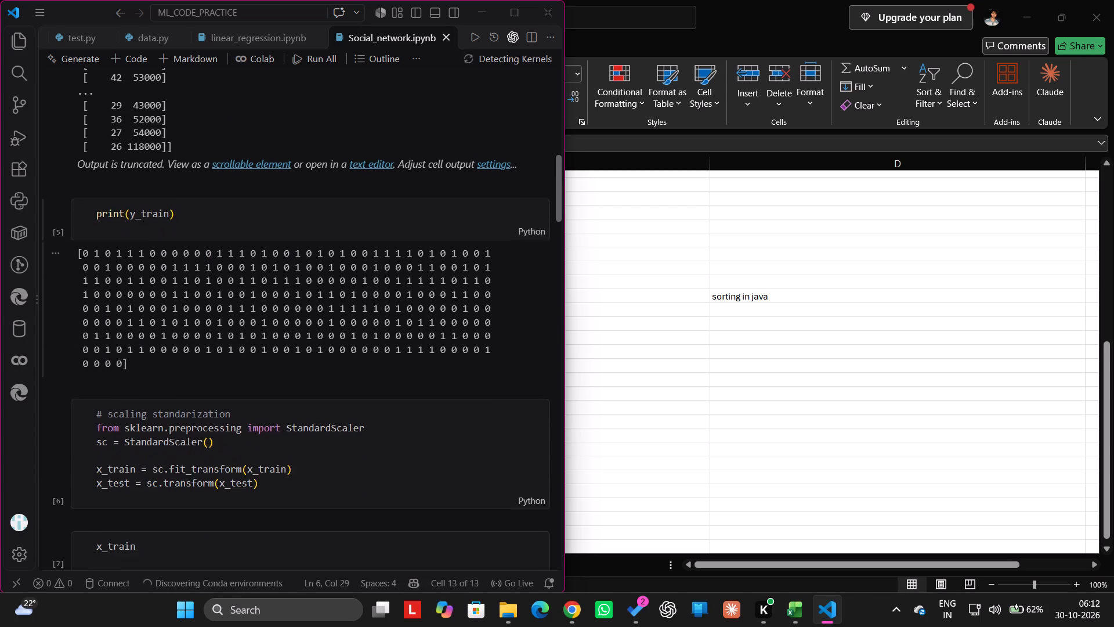
scroll(229, 351, down, 1)
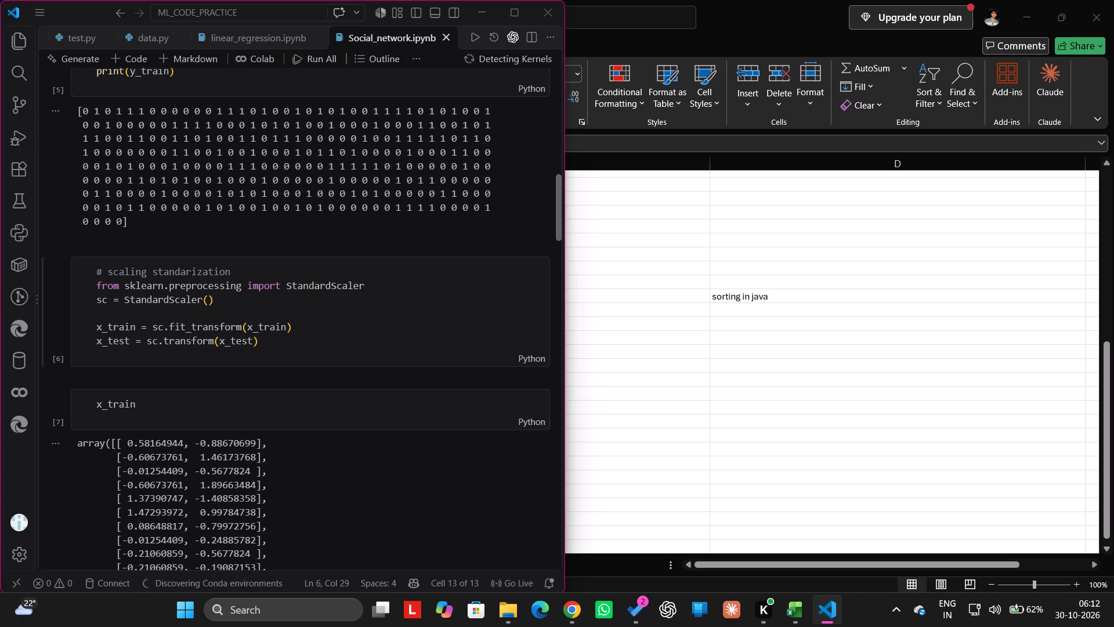
scroll(244, 356, down, 4)
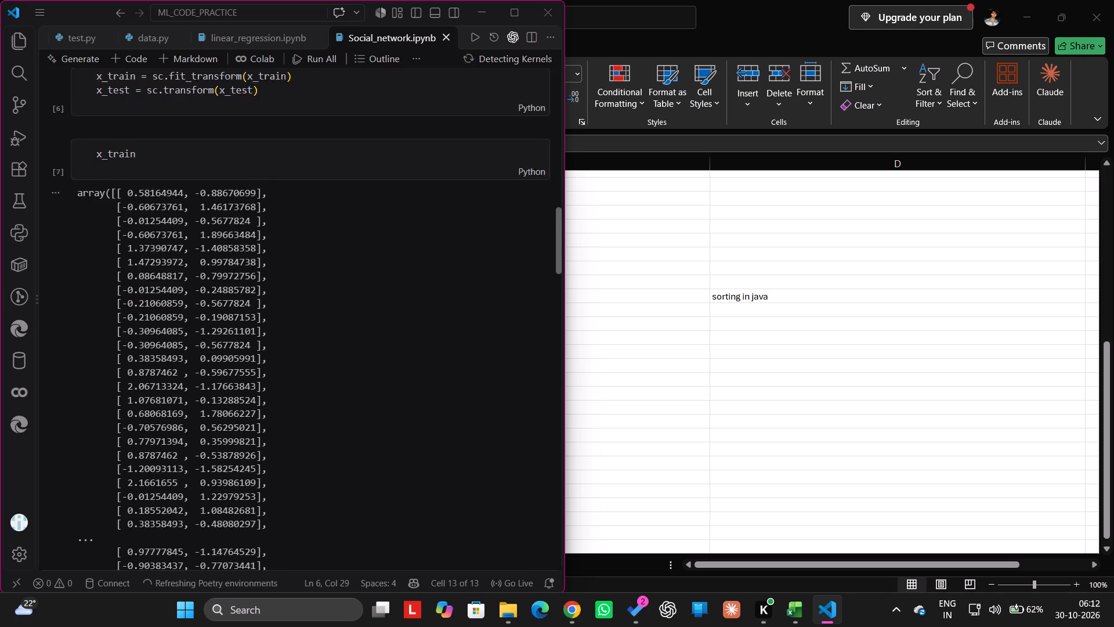
scroll(244, 356, down, 5)
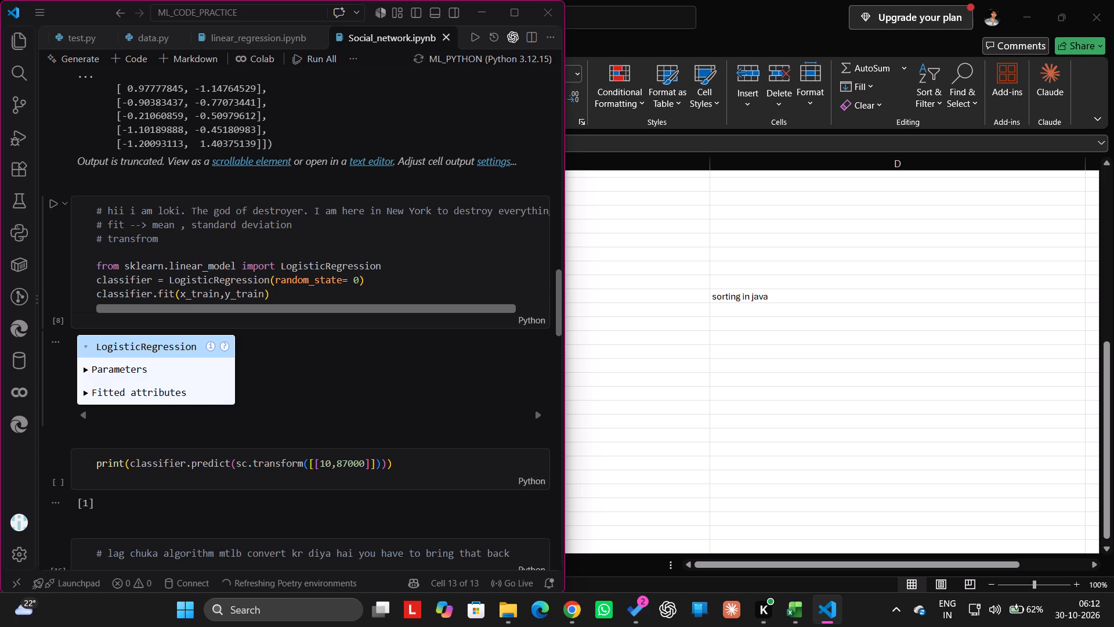
scroll(242, 248, down, 2)
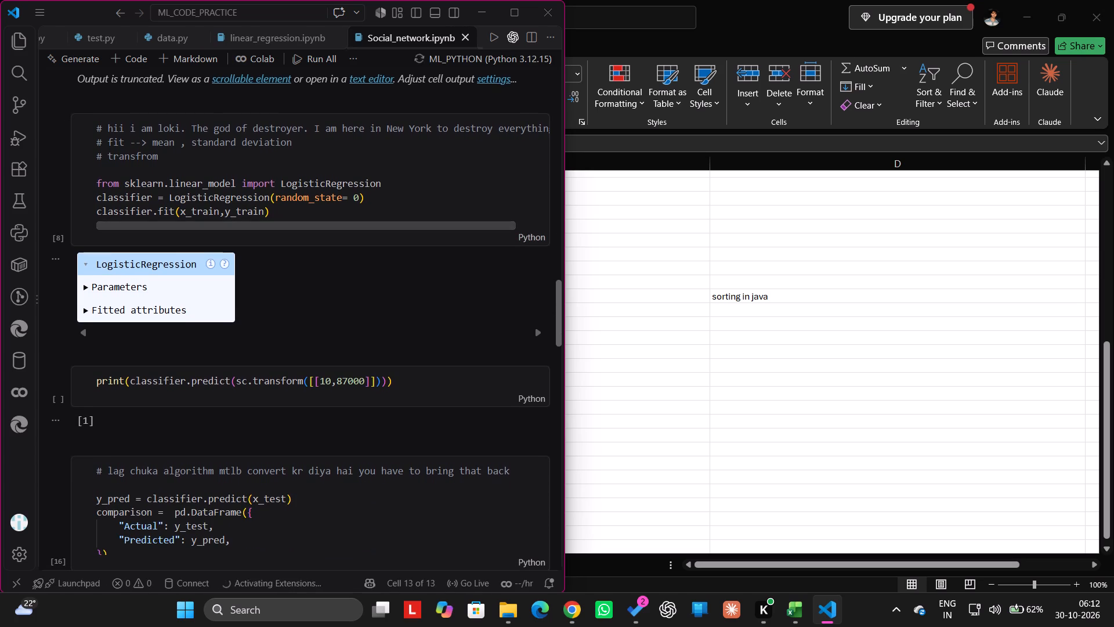
scroll(242, 248, down, 1)
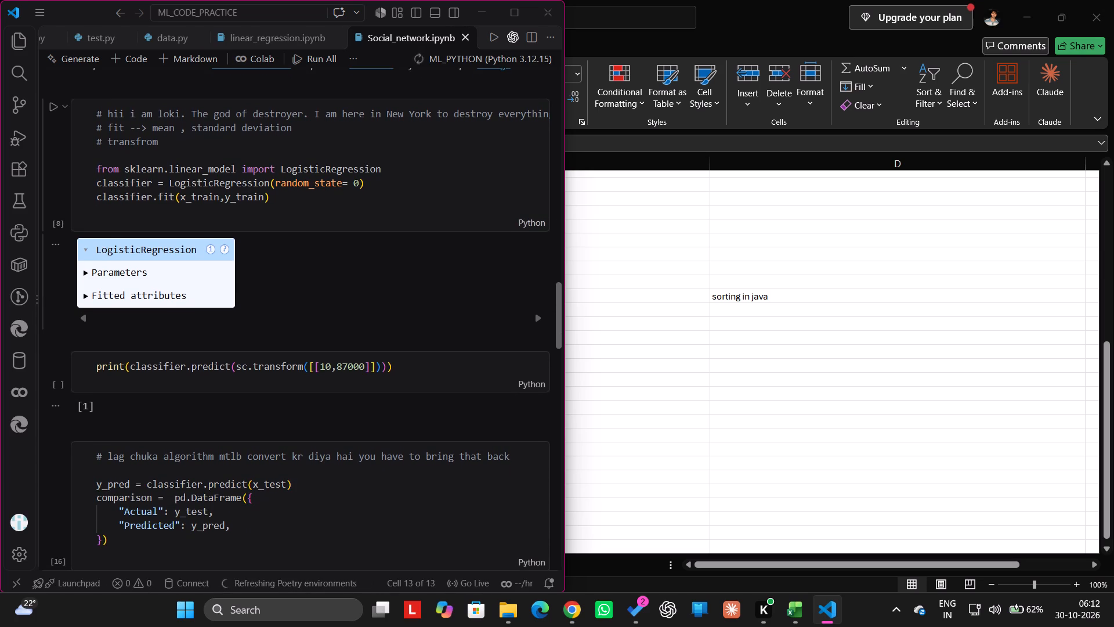
Switch back to the Excel workbook and enter LOGISTIC REGRESSION as the topic in cell C32.
click(616, 336)
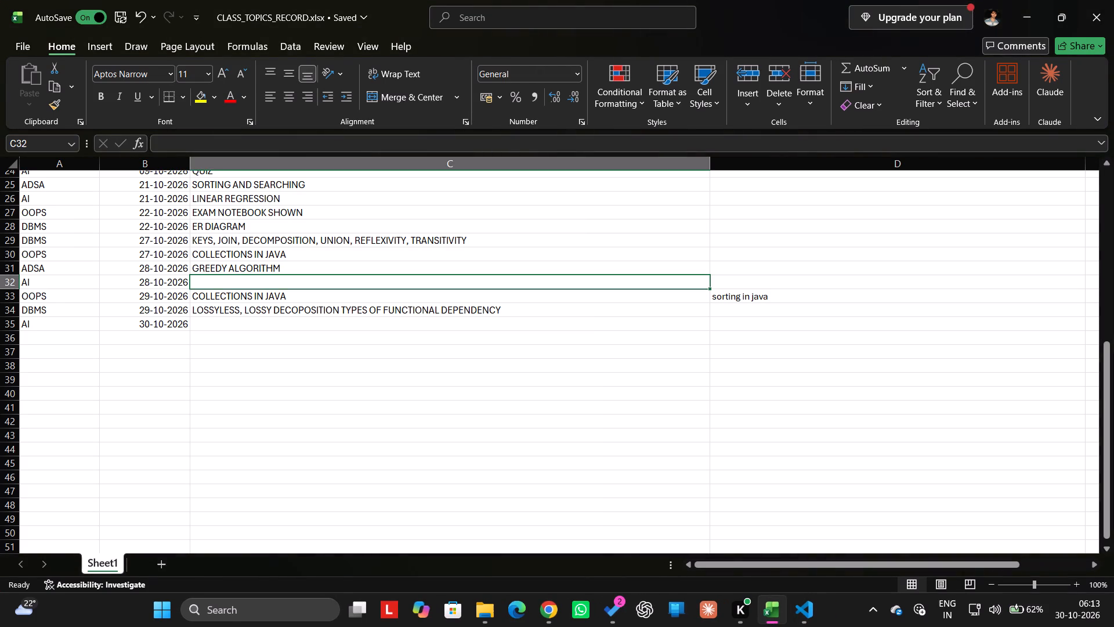
key(o)
key(BackSpace)
text(LOSI)
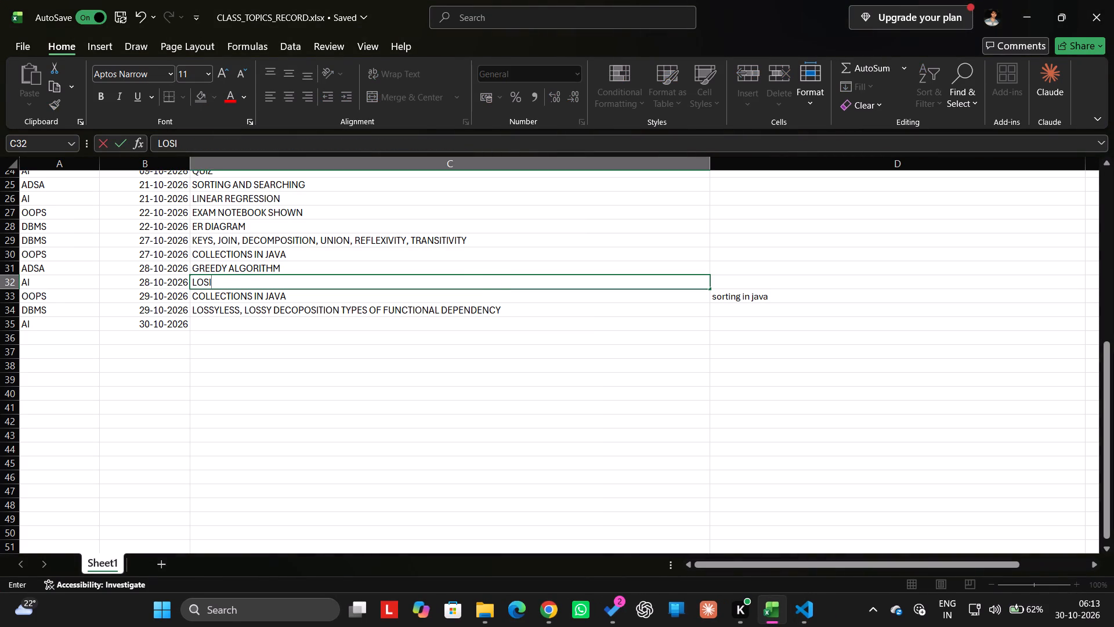
key(BackSpace)
key(BackSpace)
text(GISTIC REGR)
key(e)
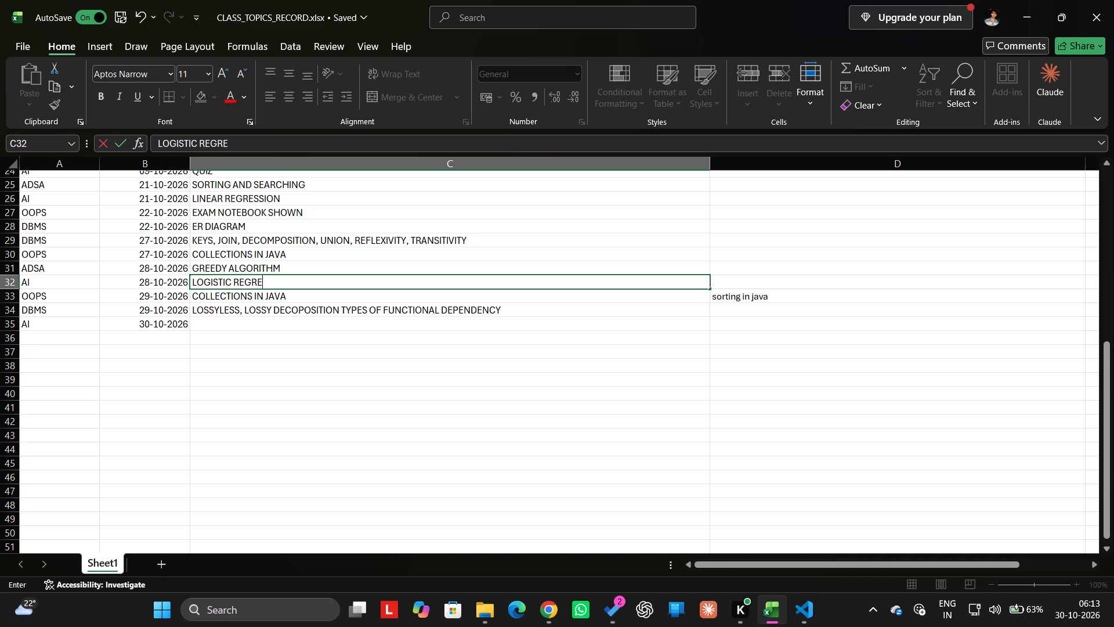
text(SSION)
Return to Social_network.ipynb in Visual Studio Code and examine the cells after the LogisticRegression model, down to the final commented cell, for further topics.
click(811, 612)
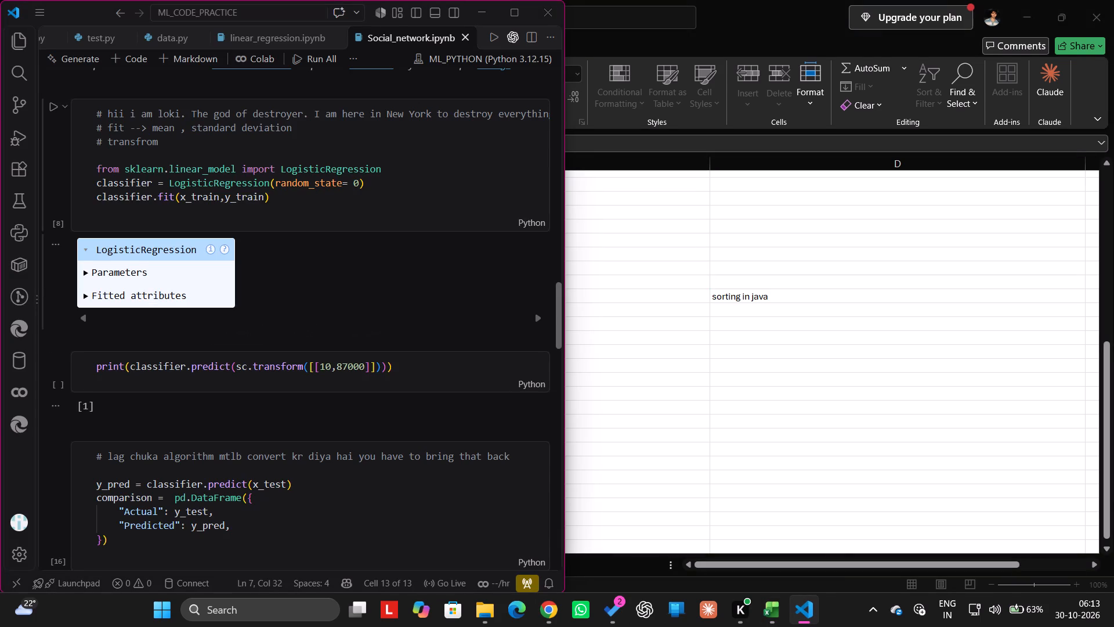
scroll(261, 399, down, 2)
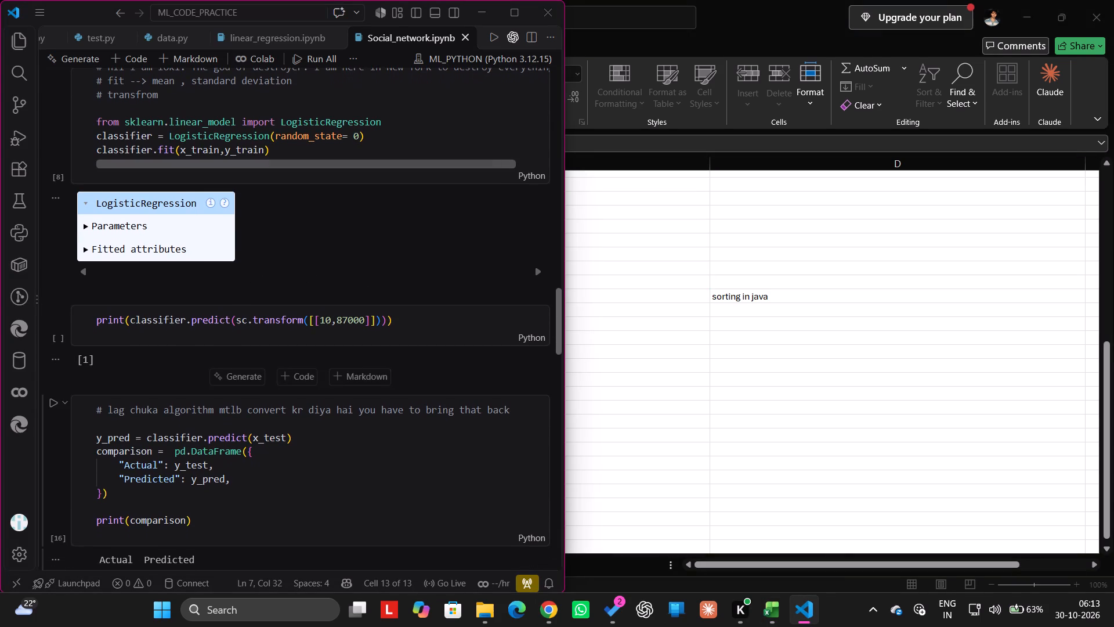
scroll(197, 477, down, 1)
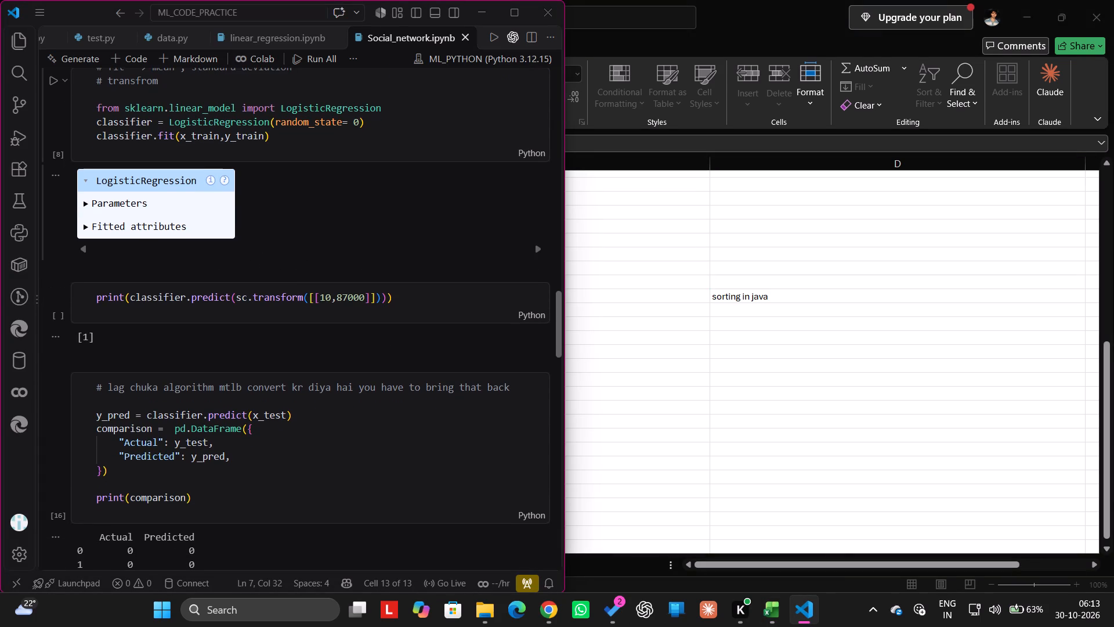
scroll(256, 170, down, 1)
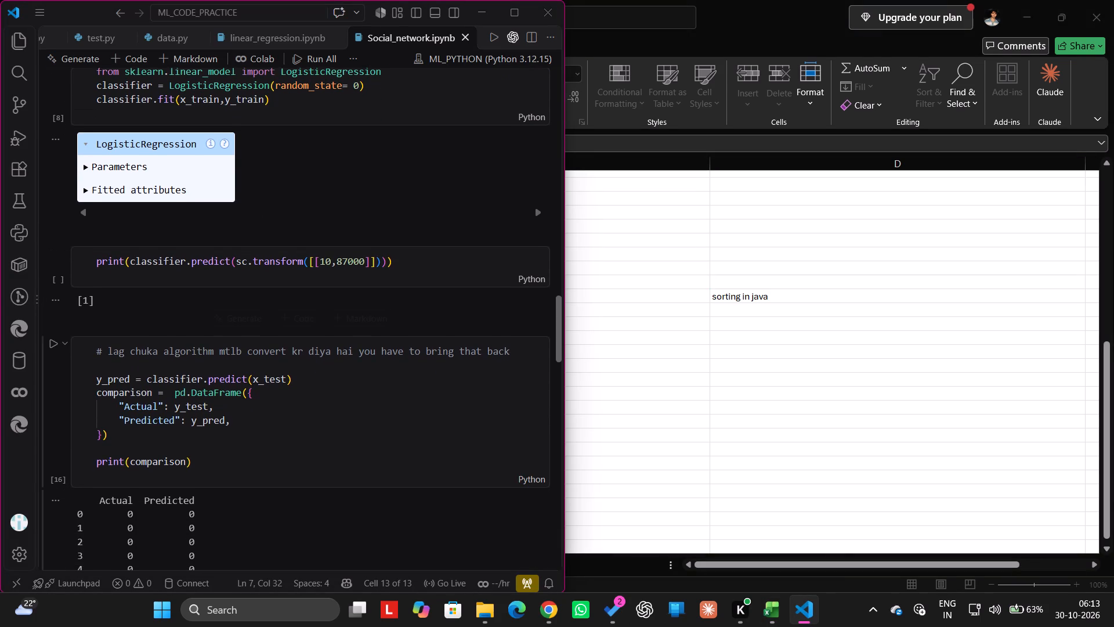
scroll(215, 354, down, 2)
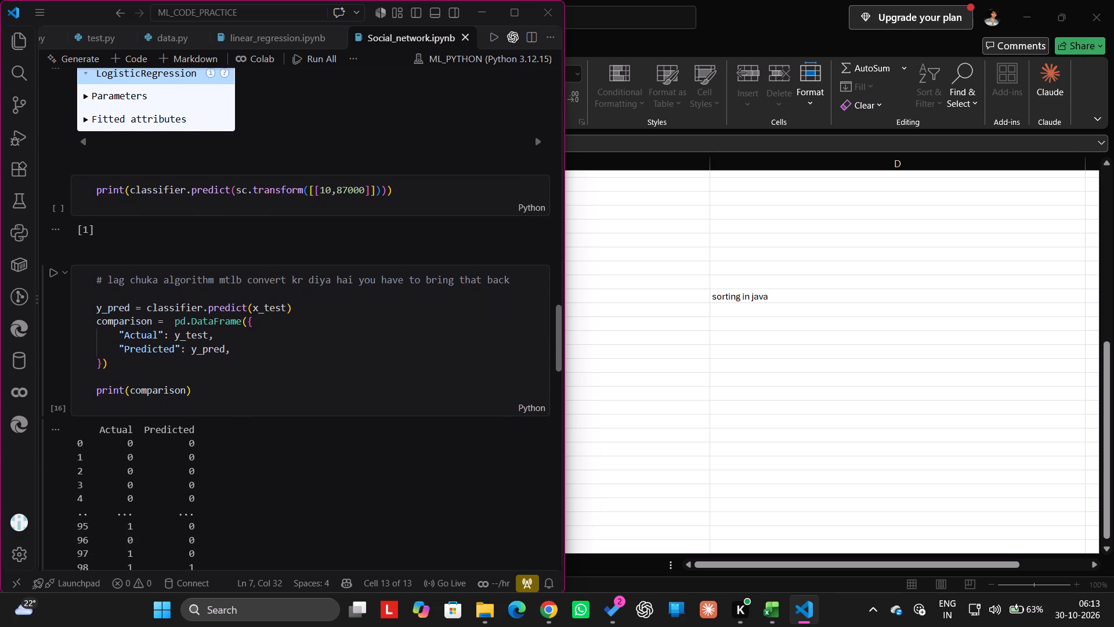
scroll(166, 371, down, 7)
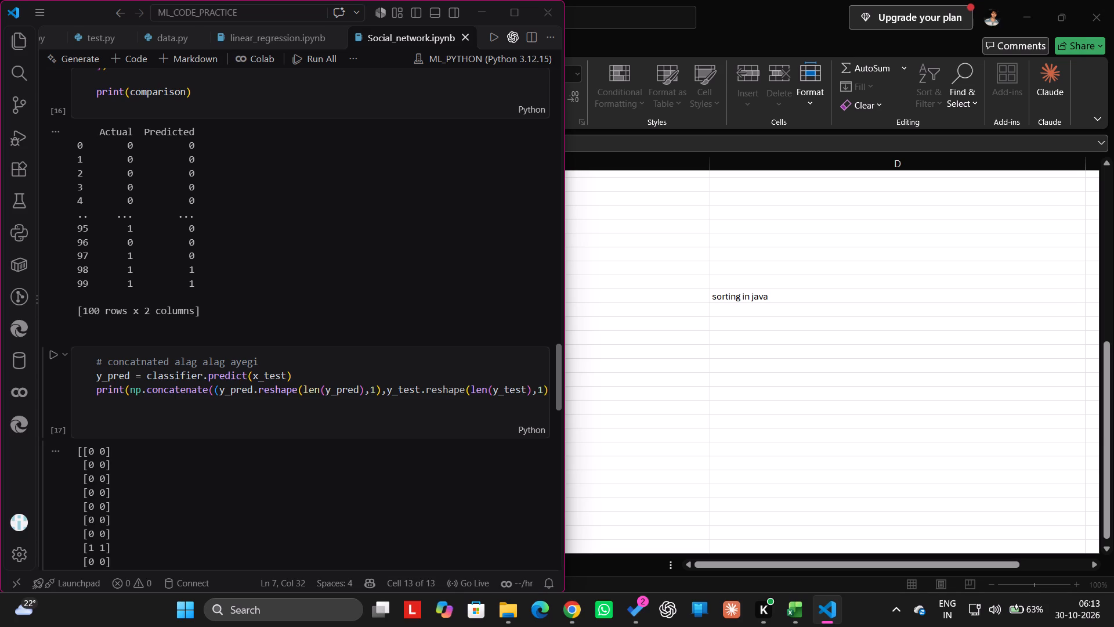
scroll(377, 397, left, 3)
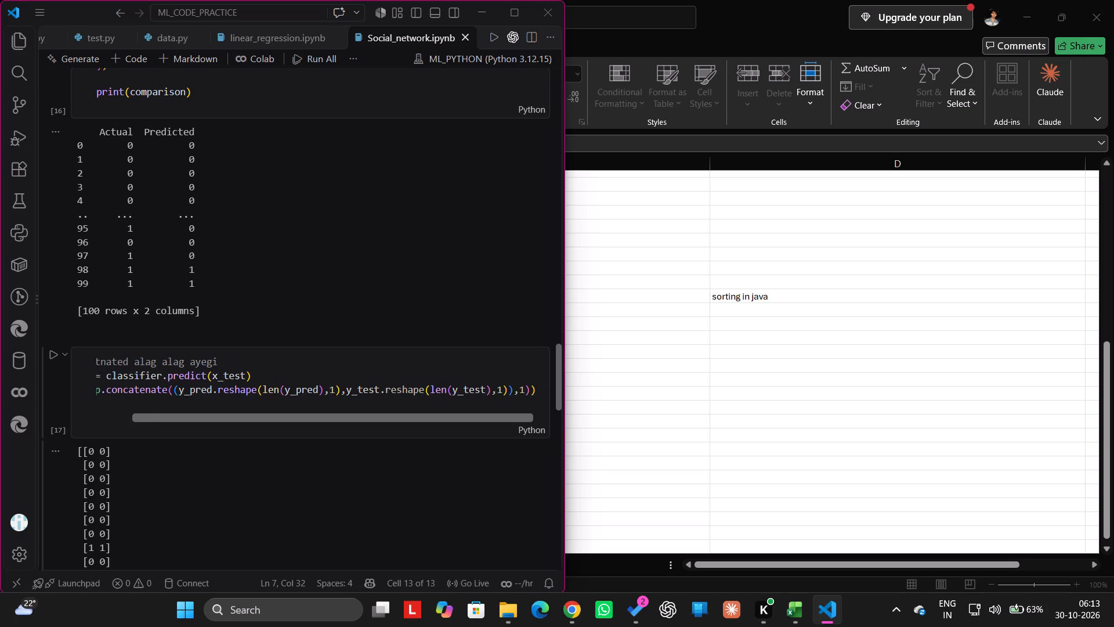
scroll(377, 397, right, 4)
scroll(280, 476, down, 1)
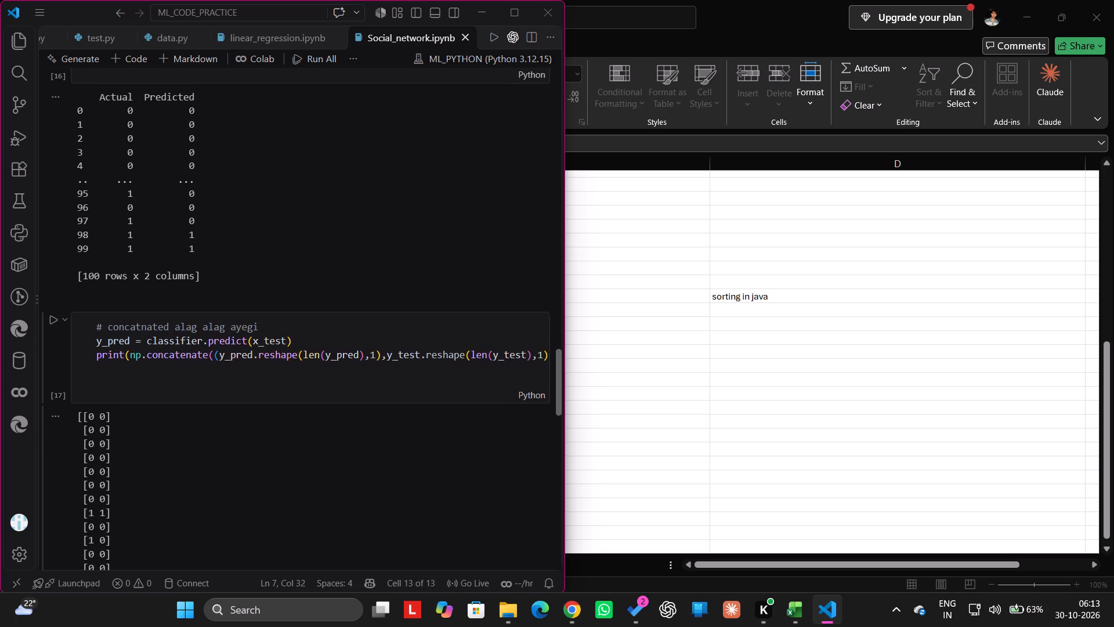
scroll(280, 476, down, 9)
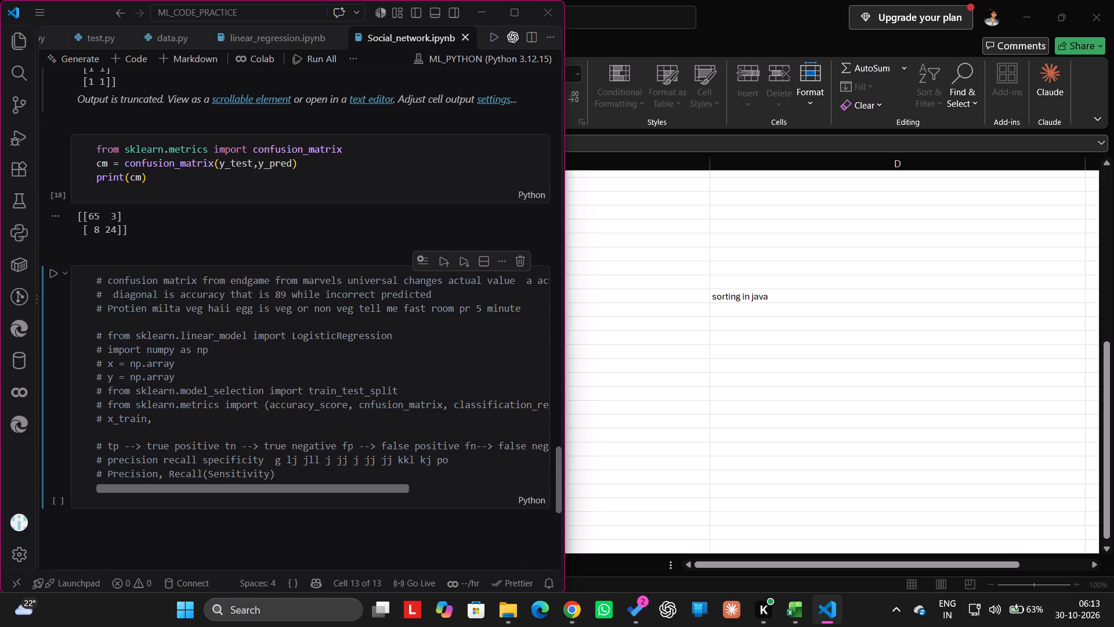
scroll(266, 266, up, 2)
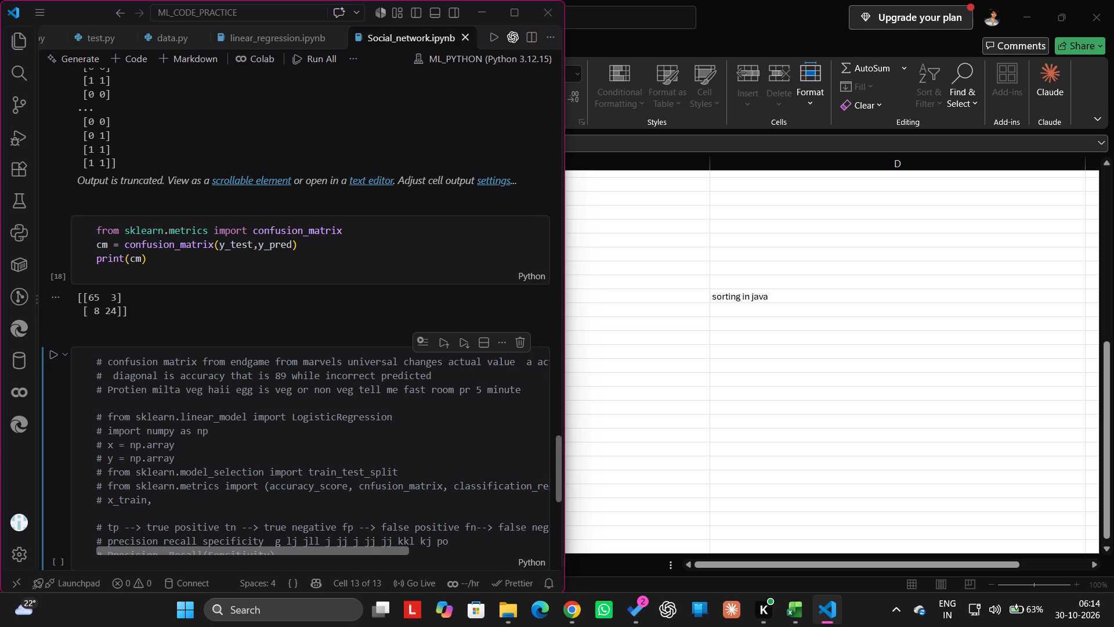
scroll(267, 387, down, 2)
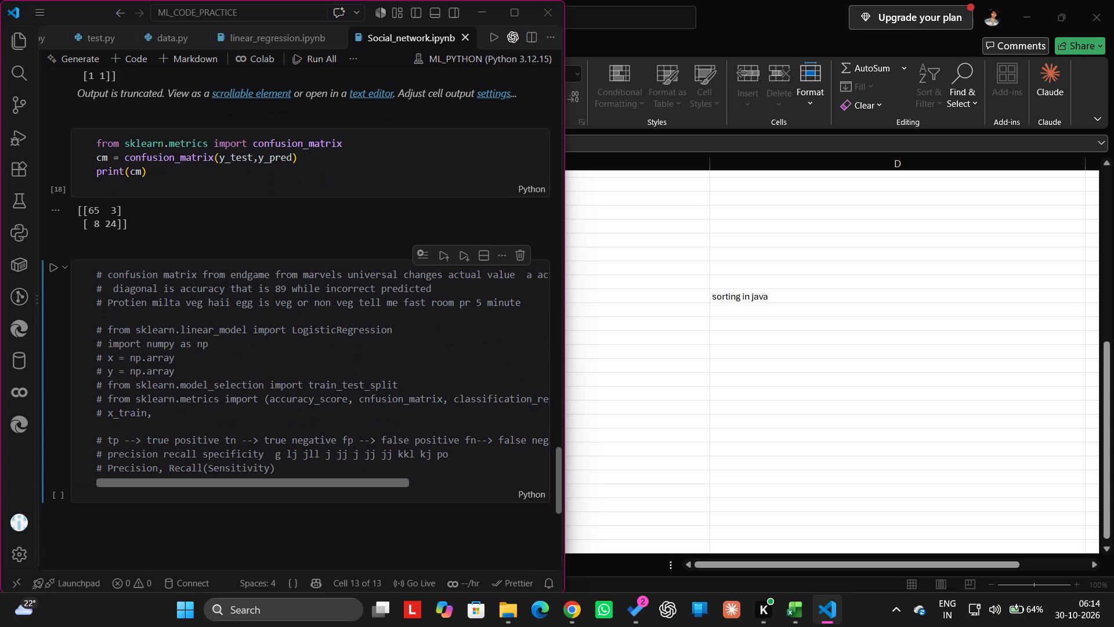
scroll(458, 457, left, 1)
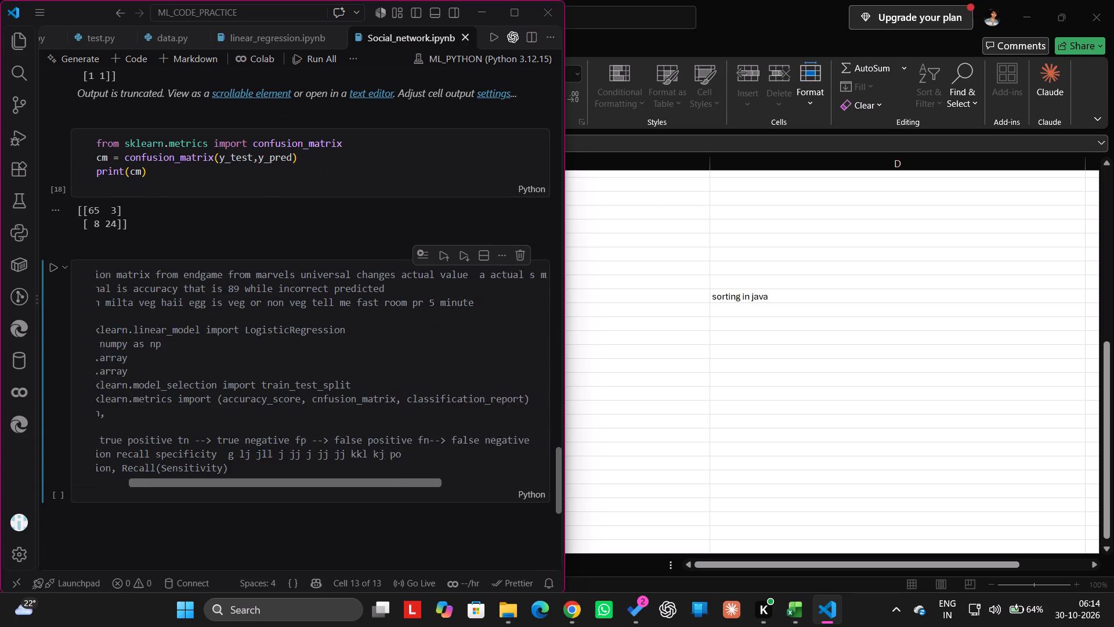
scroll(458, 457, left, 1)
scroll(458, 457, right, 5)
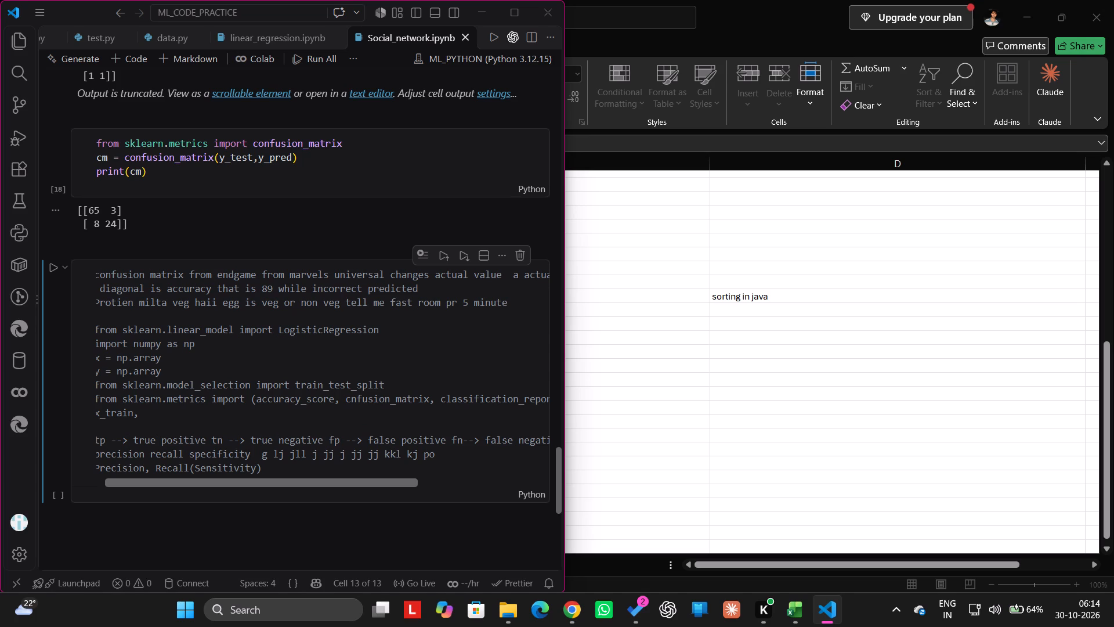
scroll(434, 410, left, 2)
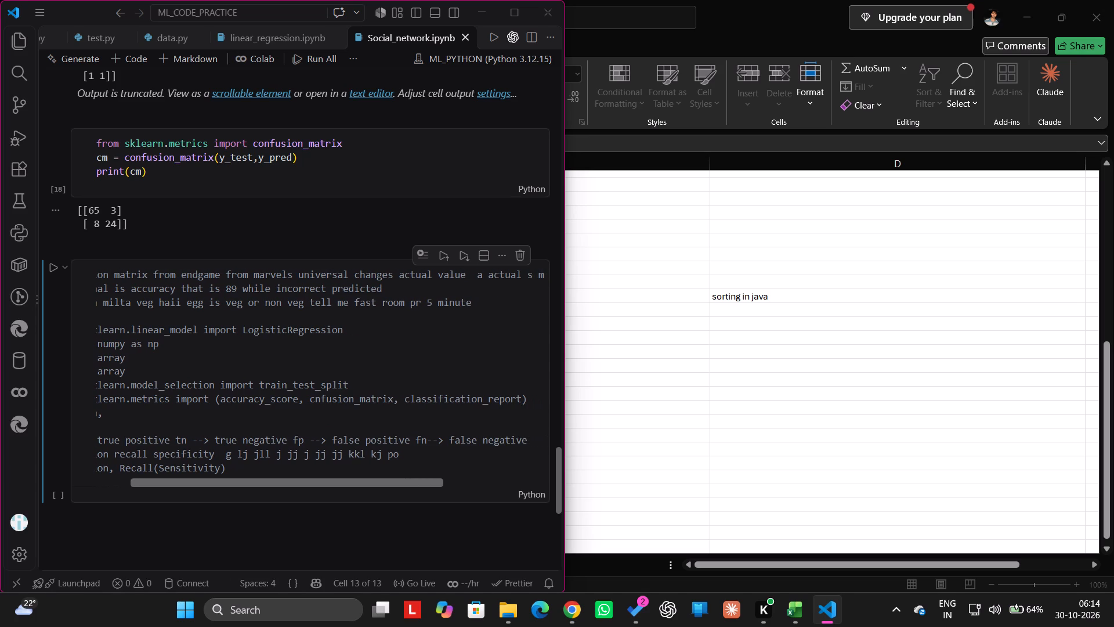
scroll(434, 410, right, 3)
scroll(434, 410, left, 1)
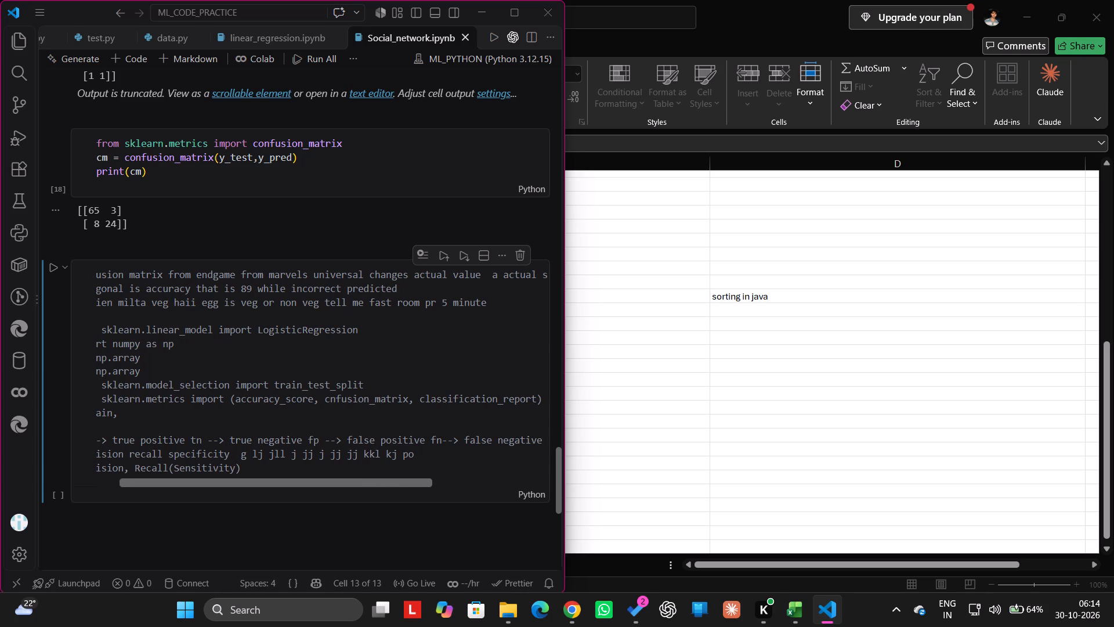
Copy accuracy_score, cnfusion_matrix, classification_report from the notebook's last cell and append it after LOGISTIC REGRESSION and a comma in Excel cell C32.
drag(233, 400, 542, 408)
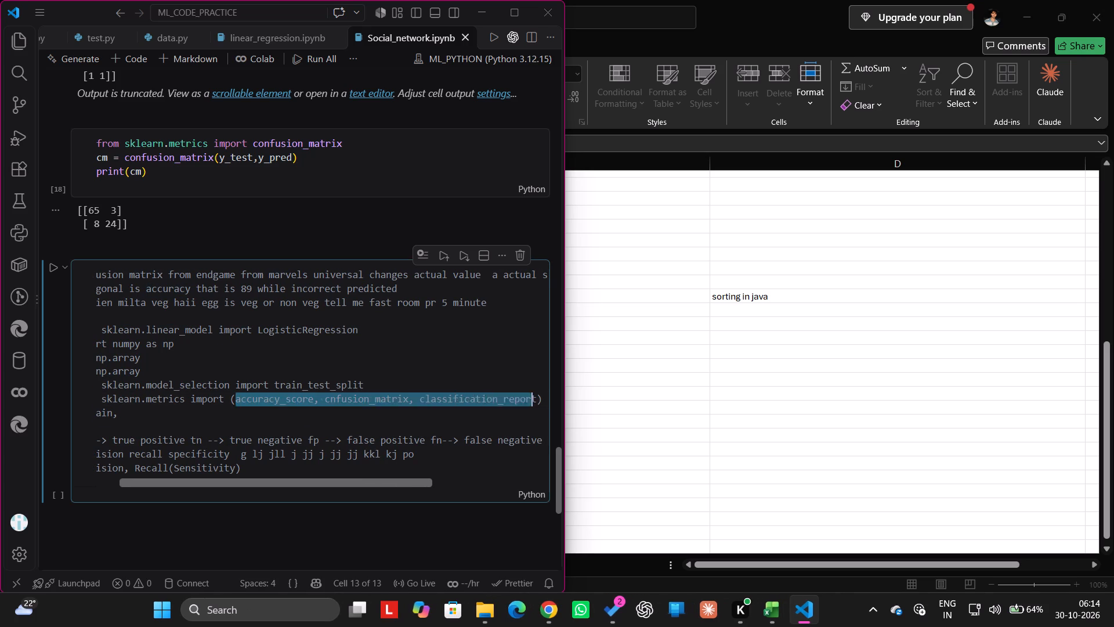
drag(542, 408, 429, 397)
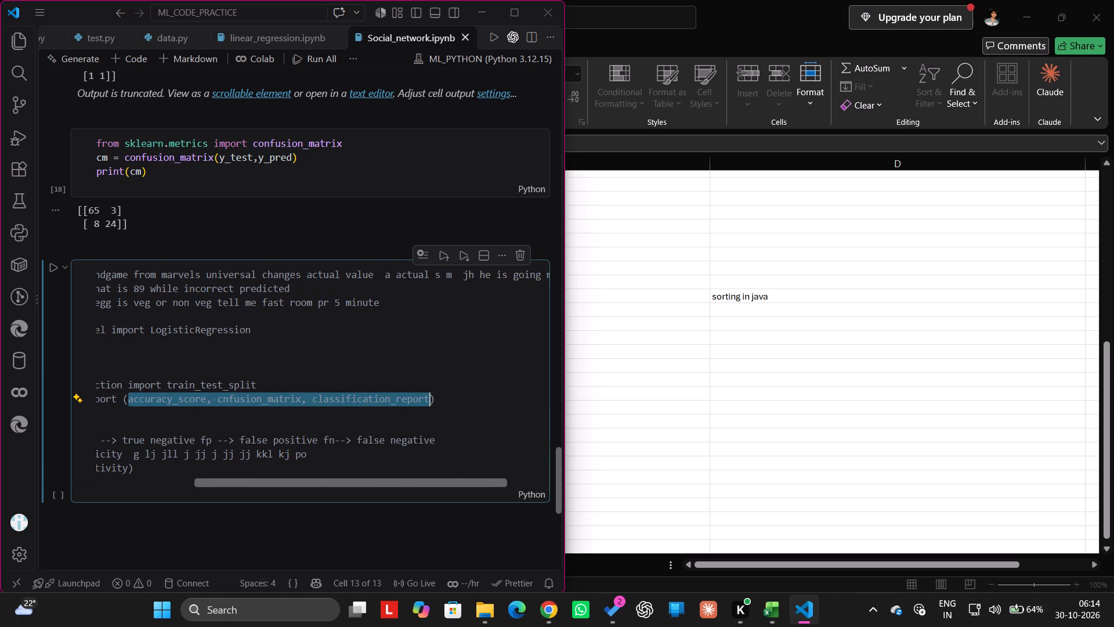
key(ctrl+c)
click(449, 444)
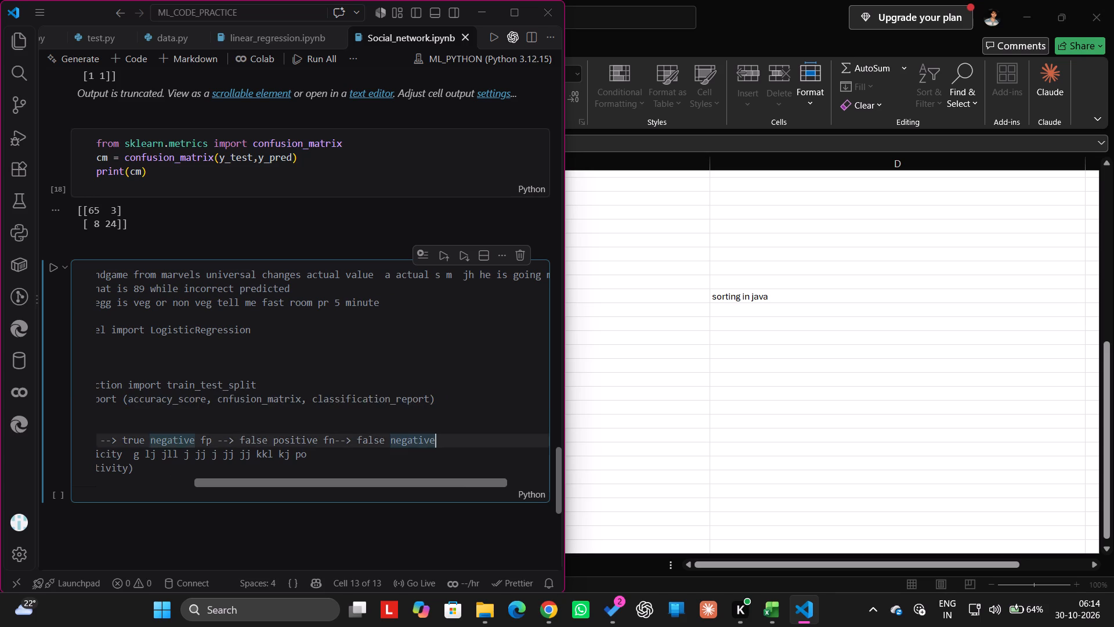
scroll(449, 444, right, 5)
click(668, 357)
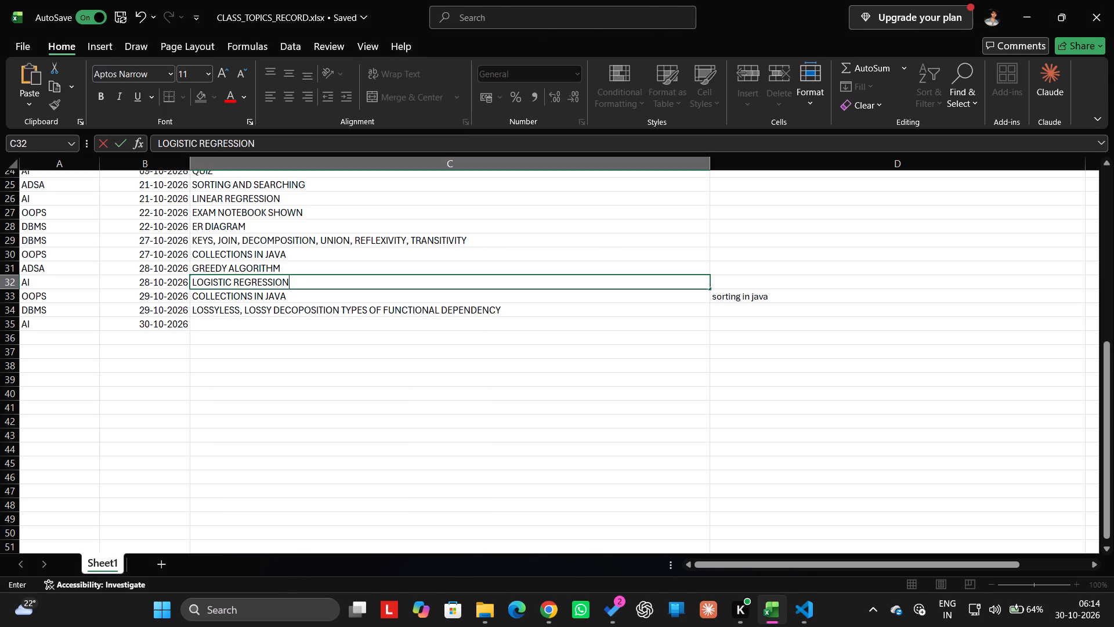
key(comma)
key(space)
key(ctrl+v)
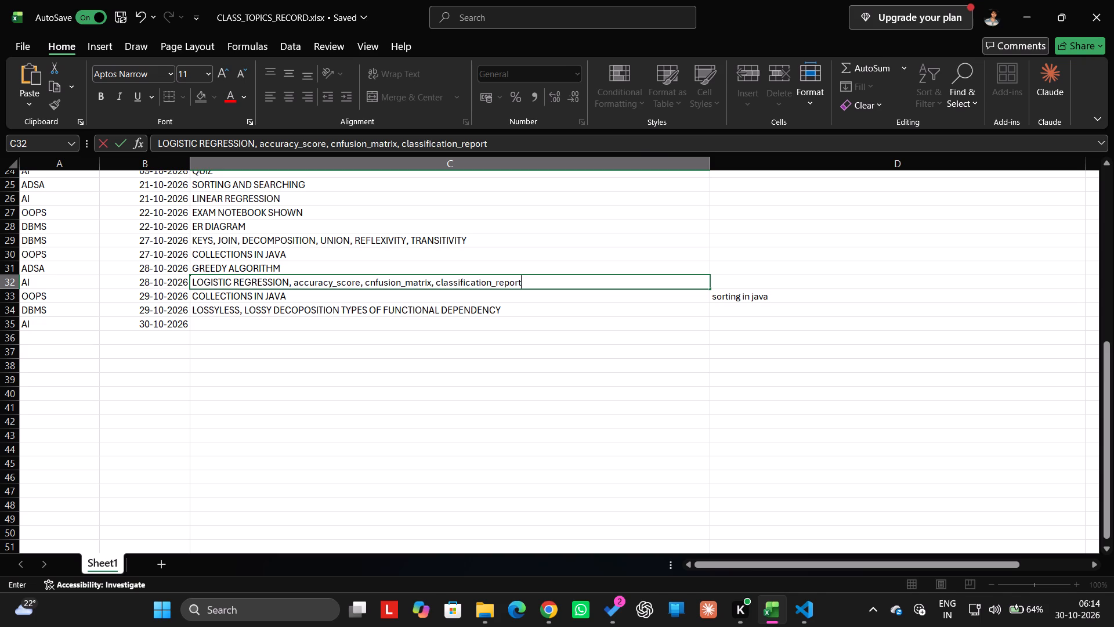
Format the appended metric names in cell C32 with font size 10 and the black theme font colour.
drag(527, 285, 291, 289)
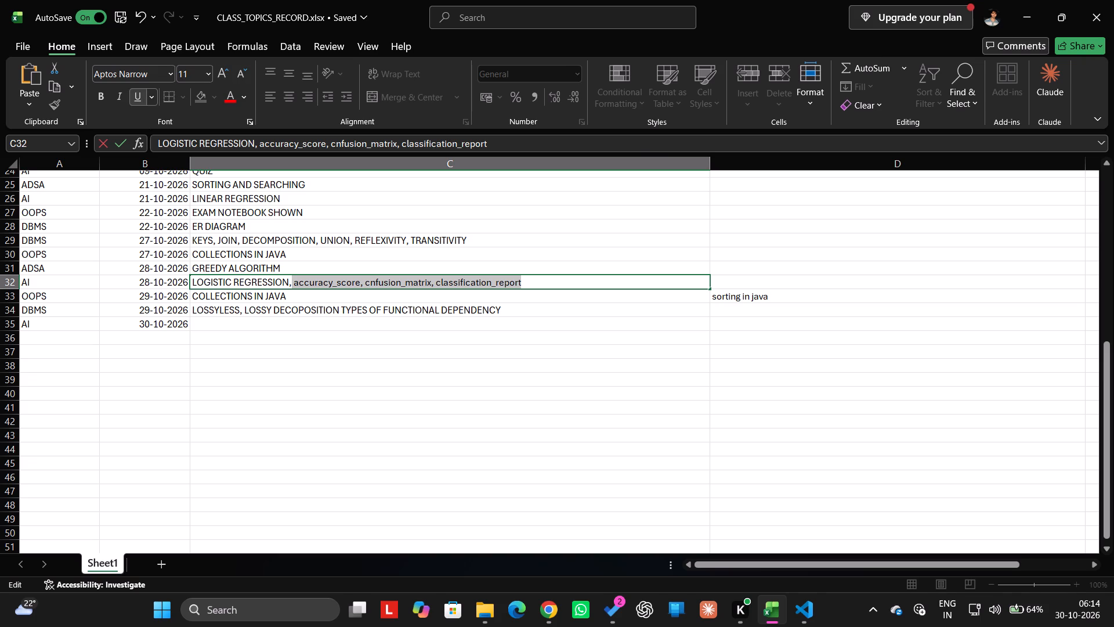
click(245, 73)
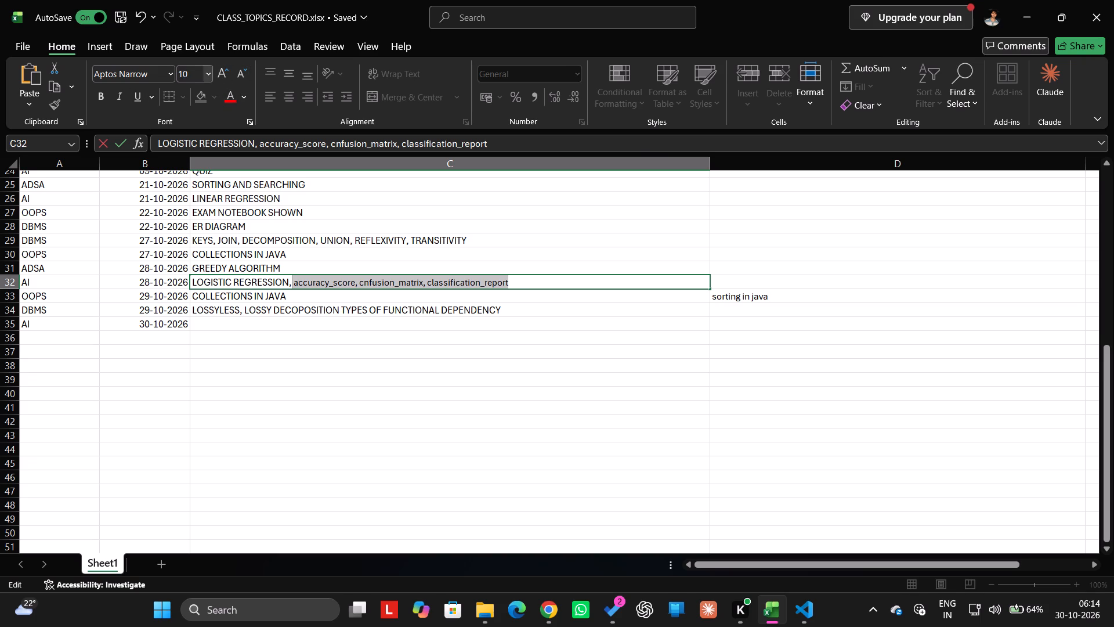
click(237, 95)
click(237, 95)
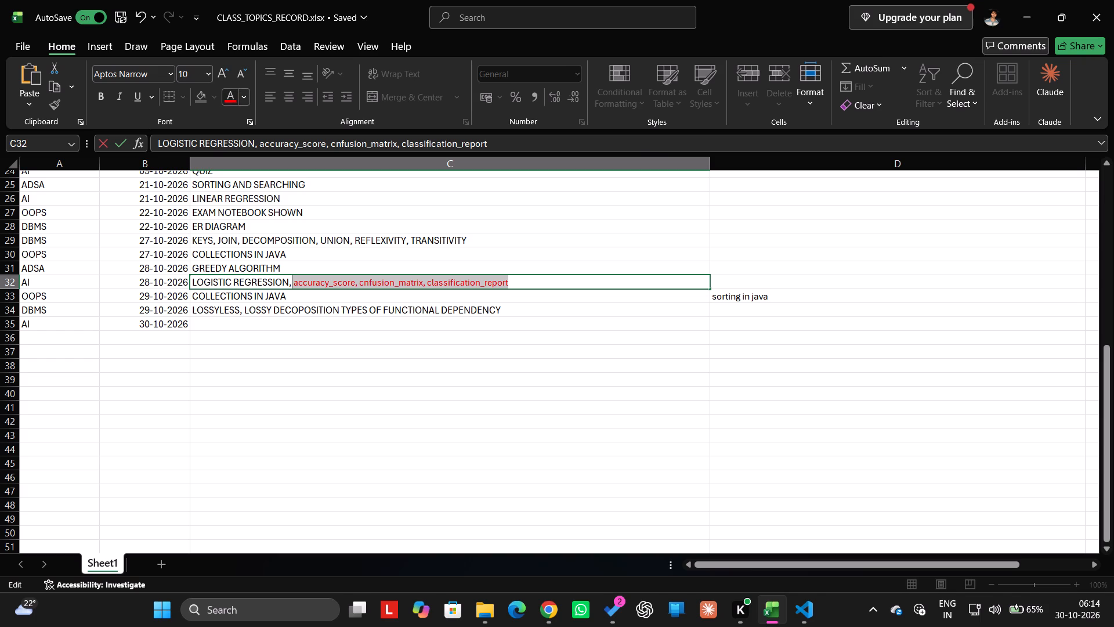
click(247, 94)
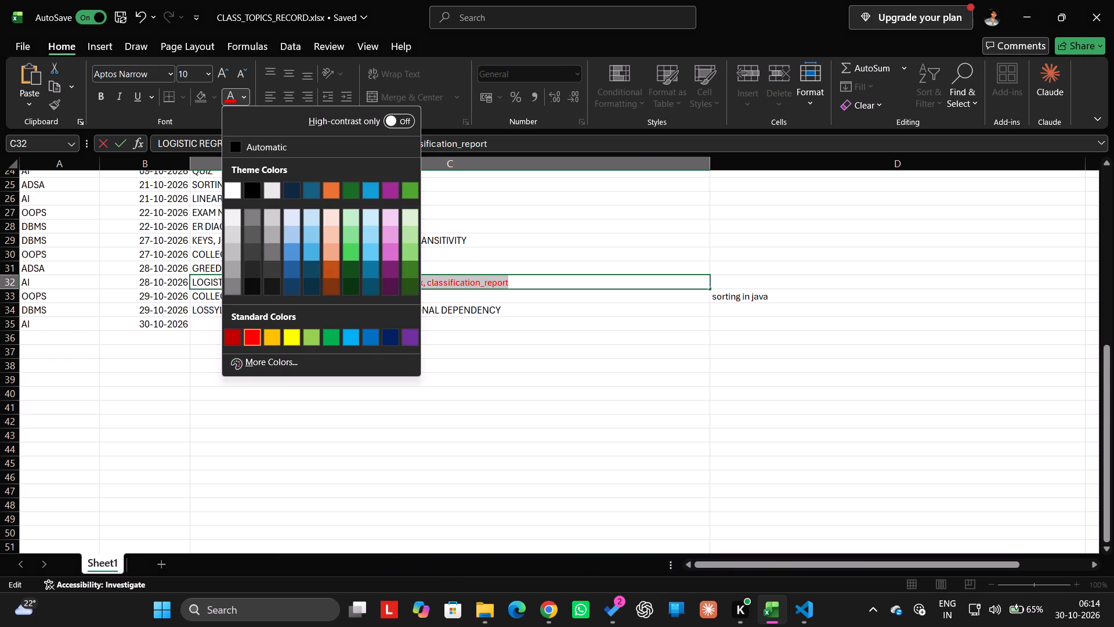
click(249, 185)
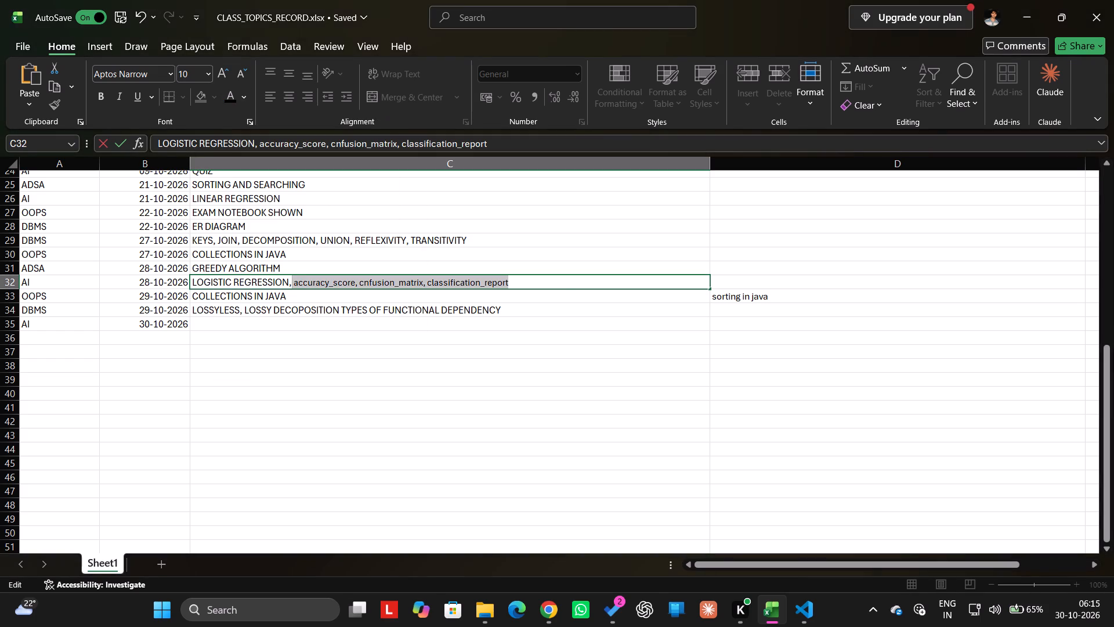
click(244, 97)
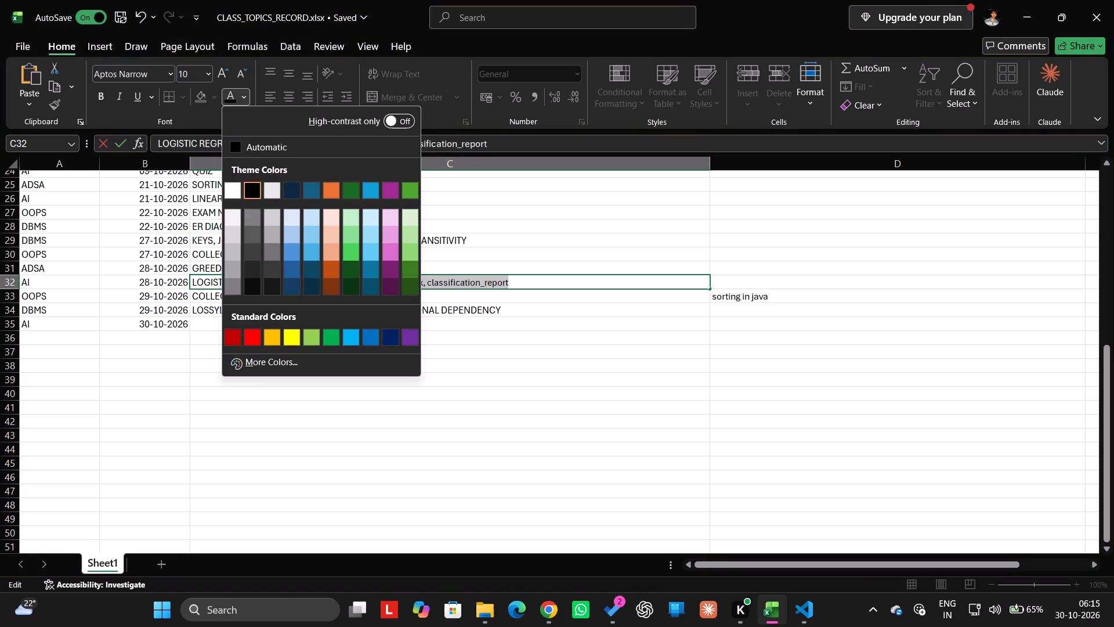
click(244, 97)
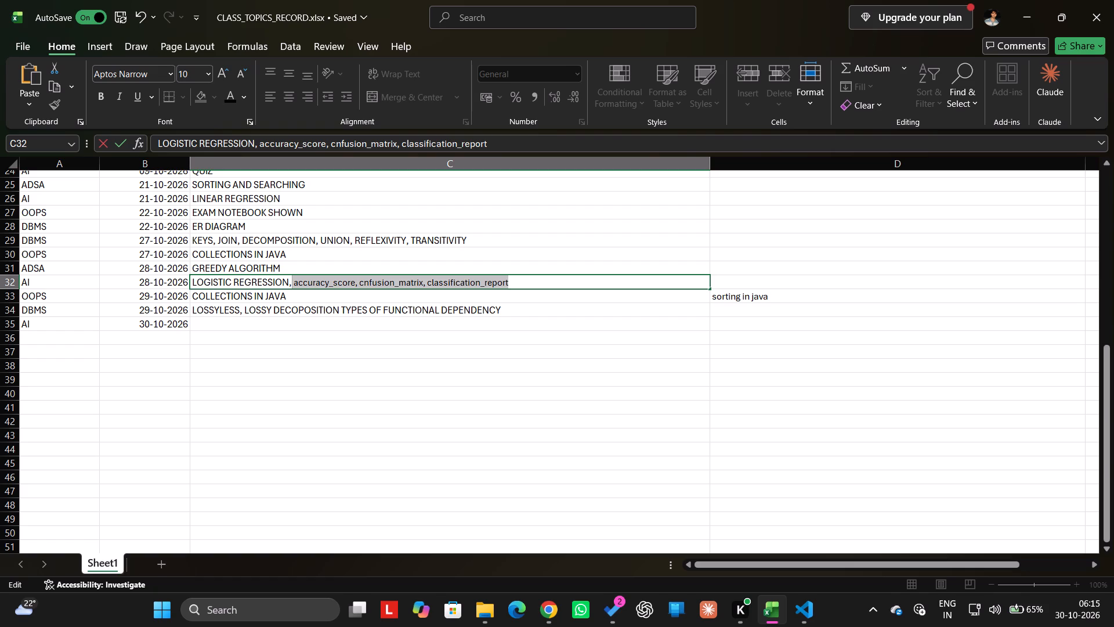
Place the text cursor after classification_report in cell C32's content for further editing.
click(504, 147)
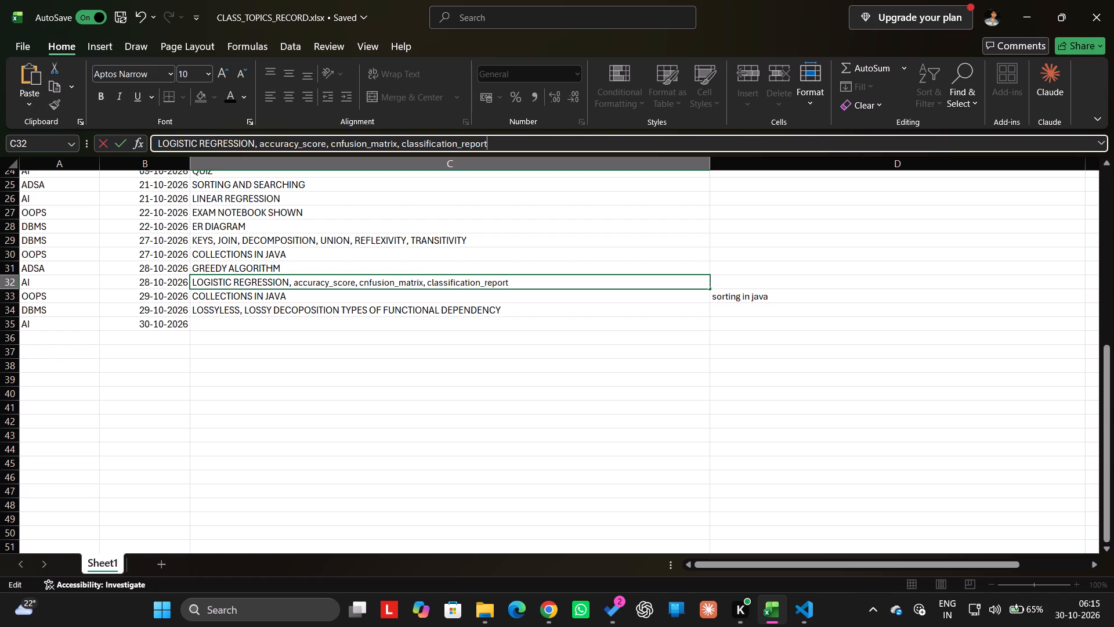
Select the text accuracy_score, cnfusion_matrix, classification_report within cell C32's content.
drag(504, 147, 261, 142)
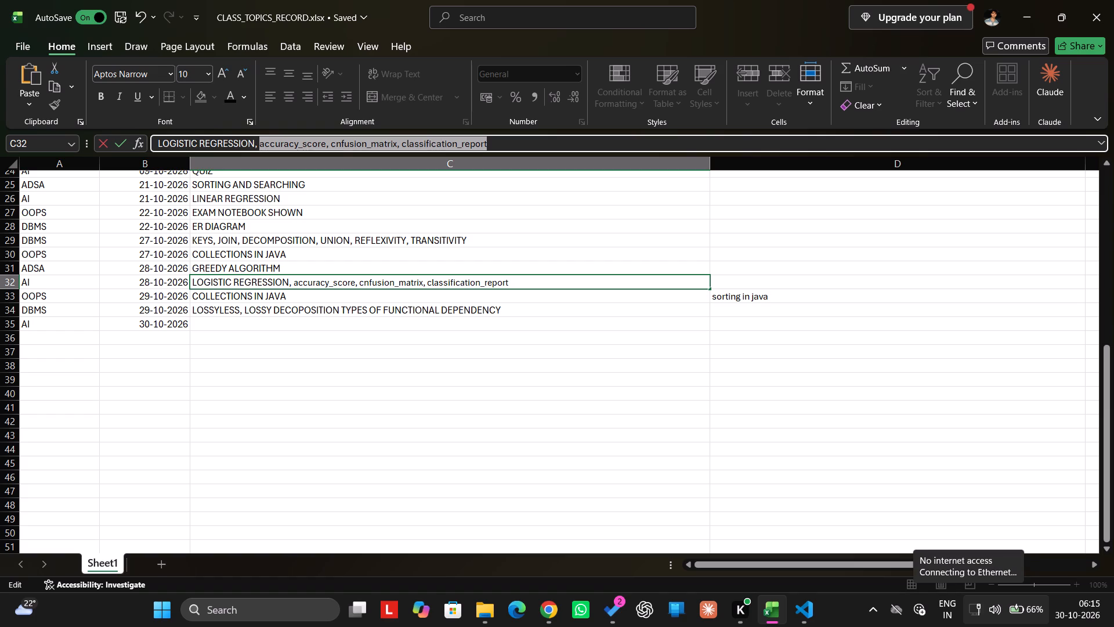
Check the network connection status in the Windows quick settings and return to the worksheet.
click(968, 612)
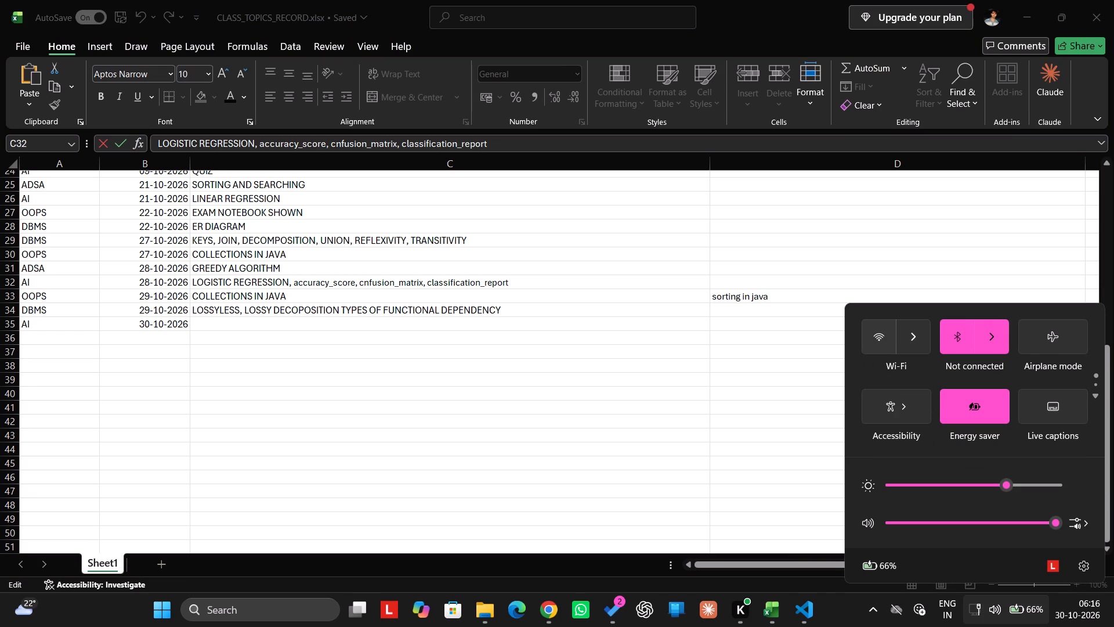
click(968, 612)
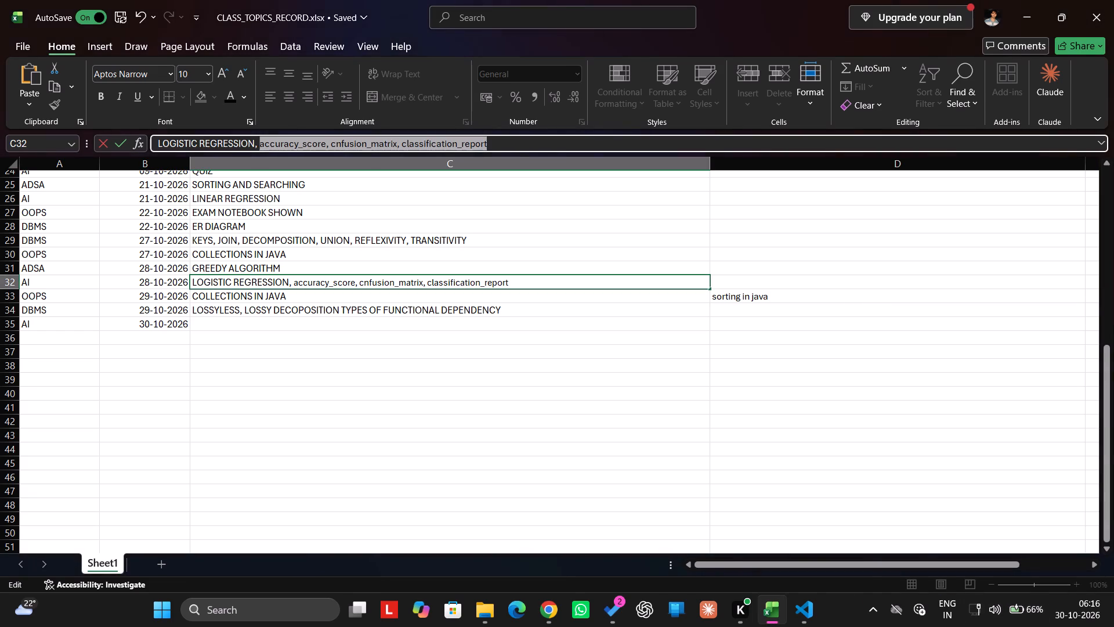
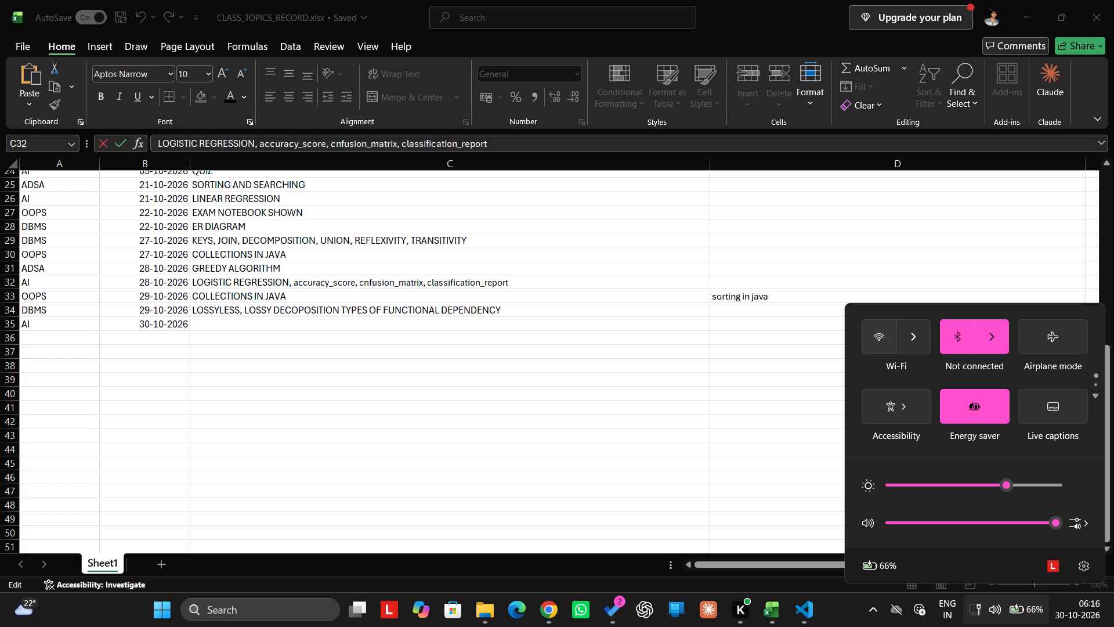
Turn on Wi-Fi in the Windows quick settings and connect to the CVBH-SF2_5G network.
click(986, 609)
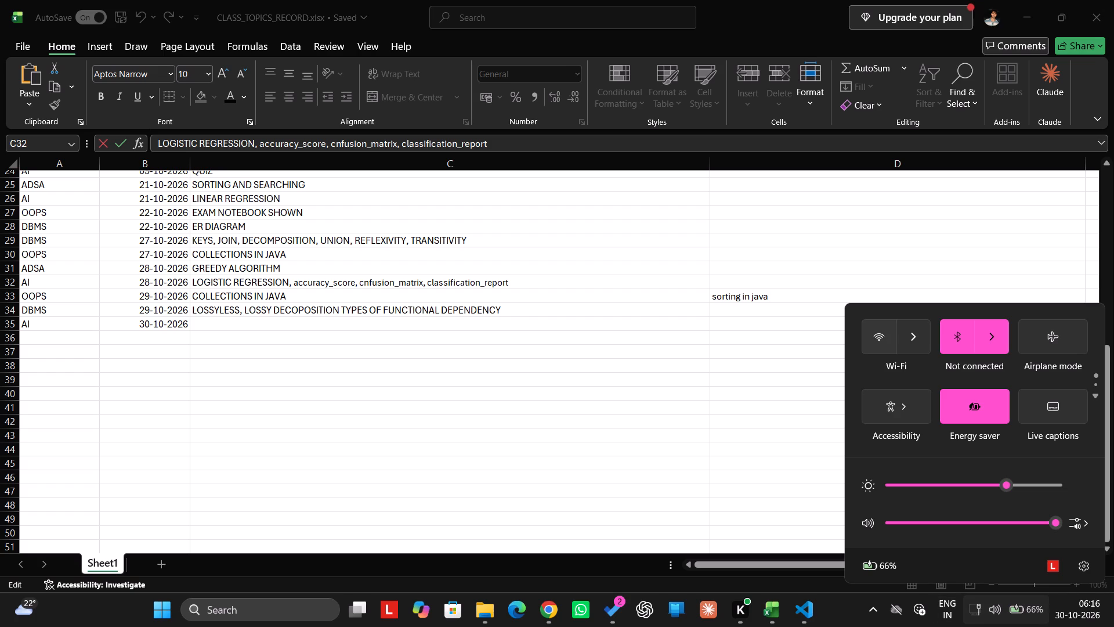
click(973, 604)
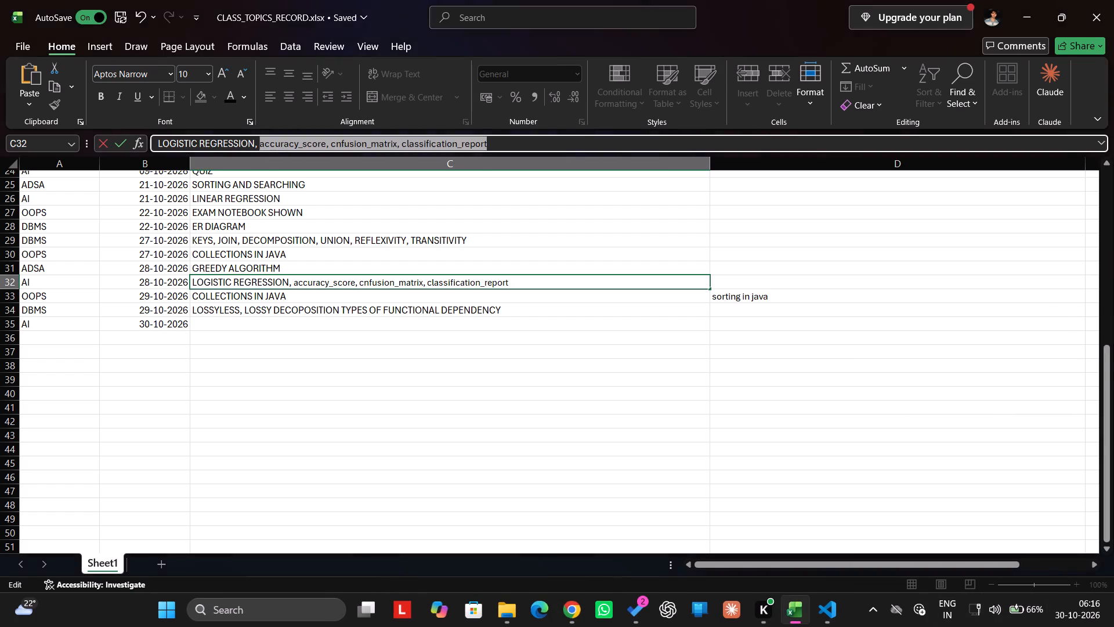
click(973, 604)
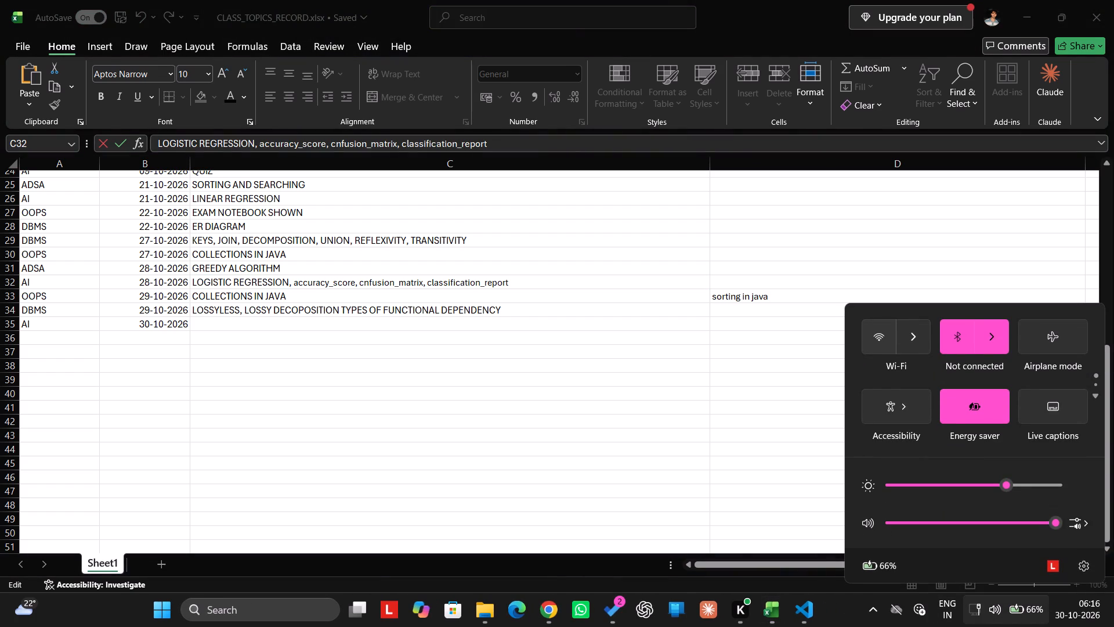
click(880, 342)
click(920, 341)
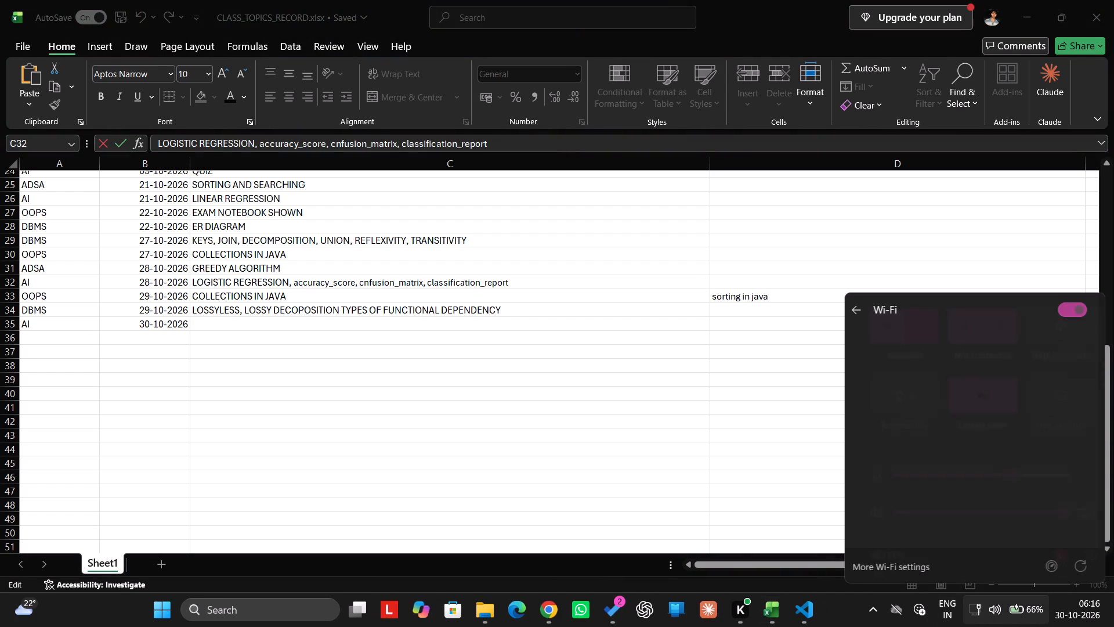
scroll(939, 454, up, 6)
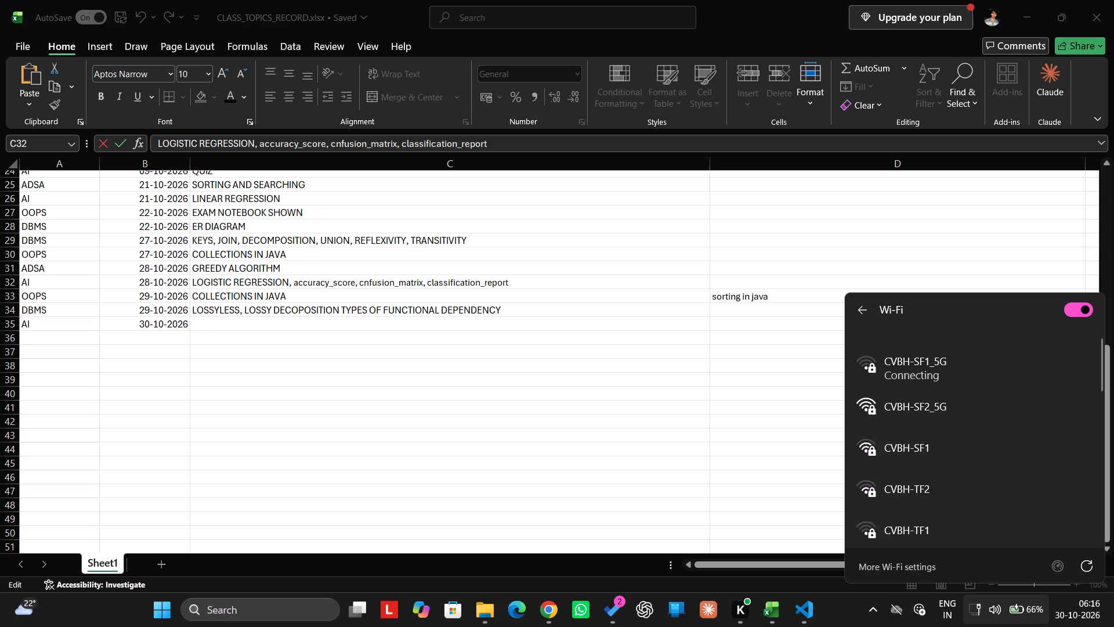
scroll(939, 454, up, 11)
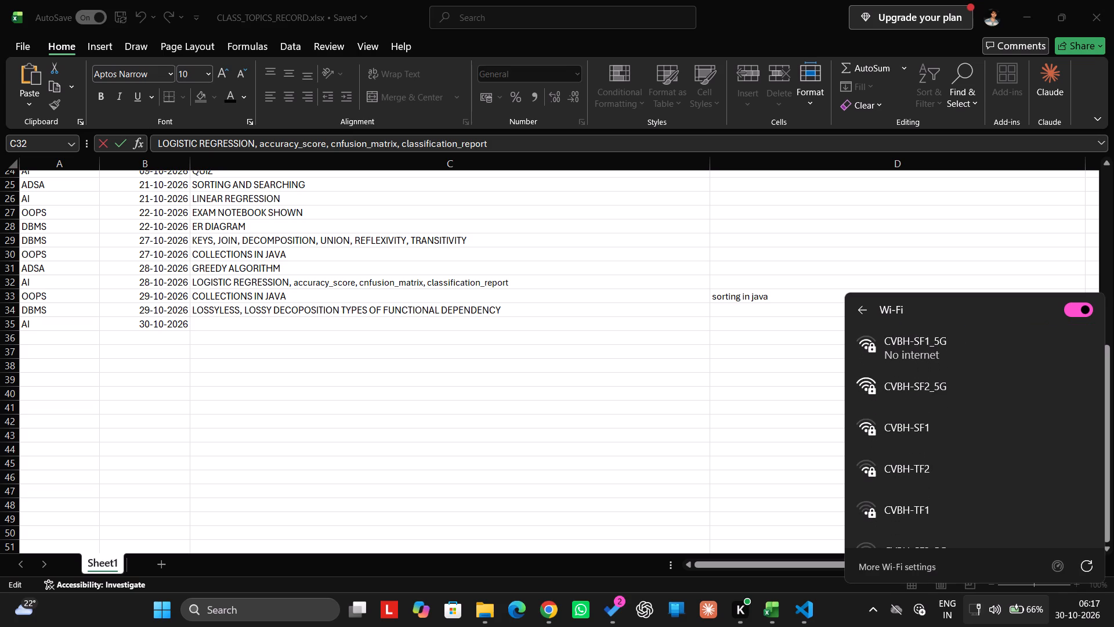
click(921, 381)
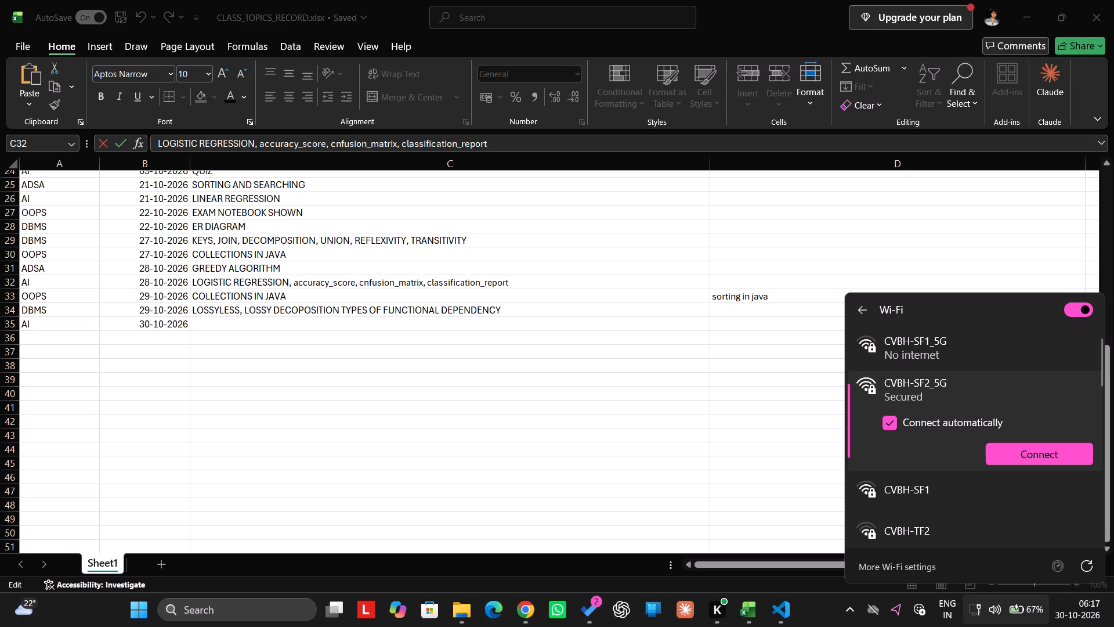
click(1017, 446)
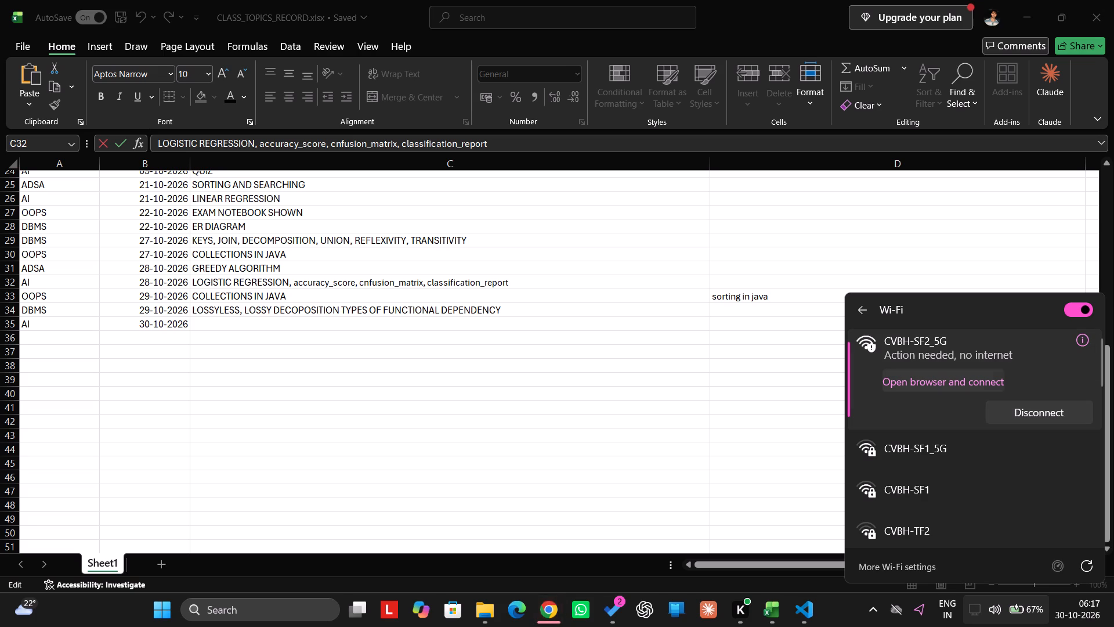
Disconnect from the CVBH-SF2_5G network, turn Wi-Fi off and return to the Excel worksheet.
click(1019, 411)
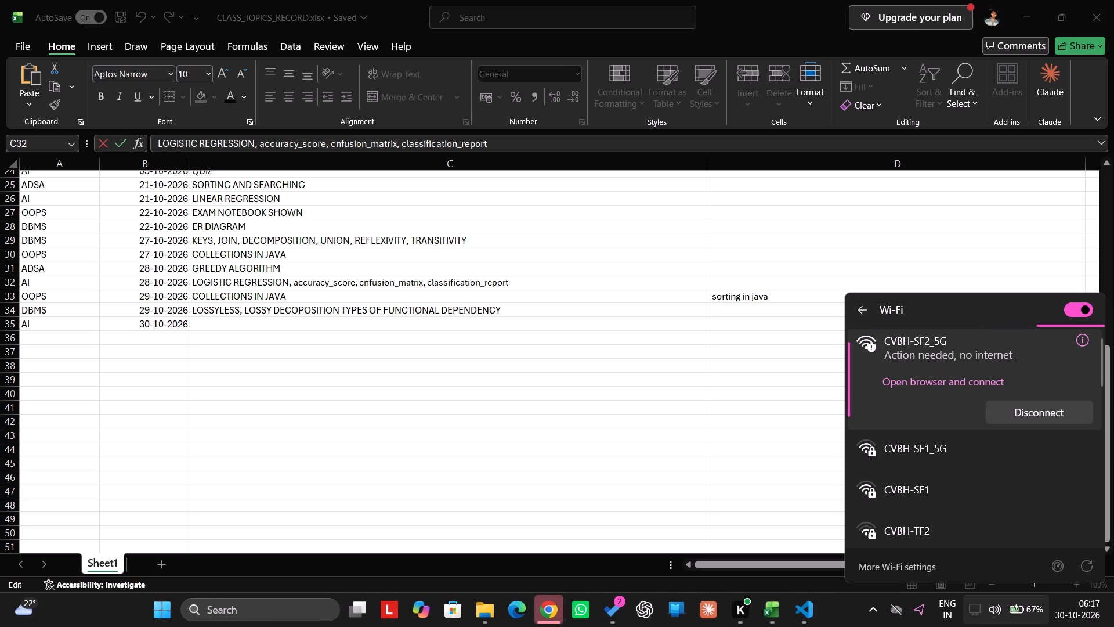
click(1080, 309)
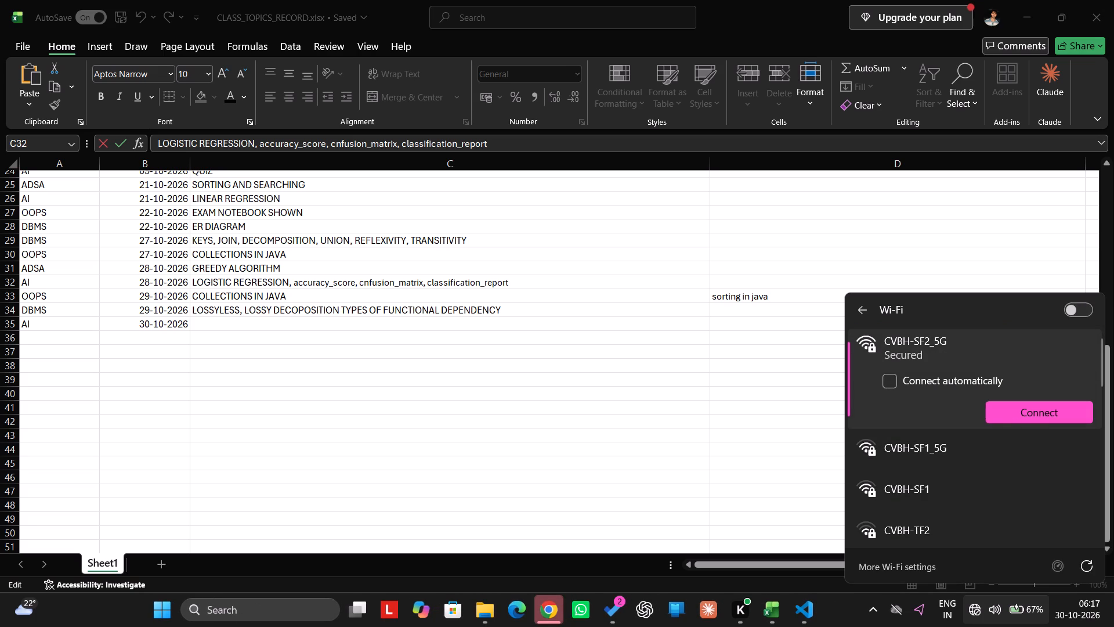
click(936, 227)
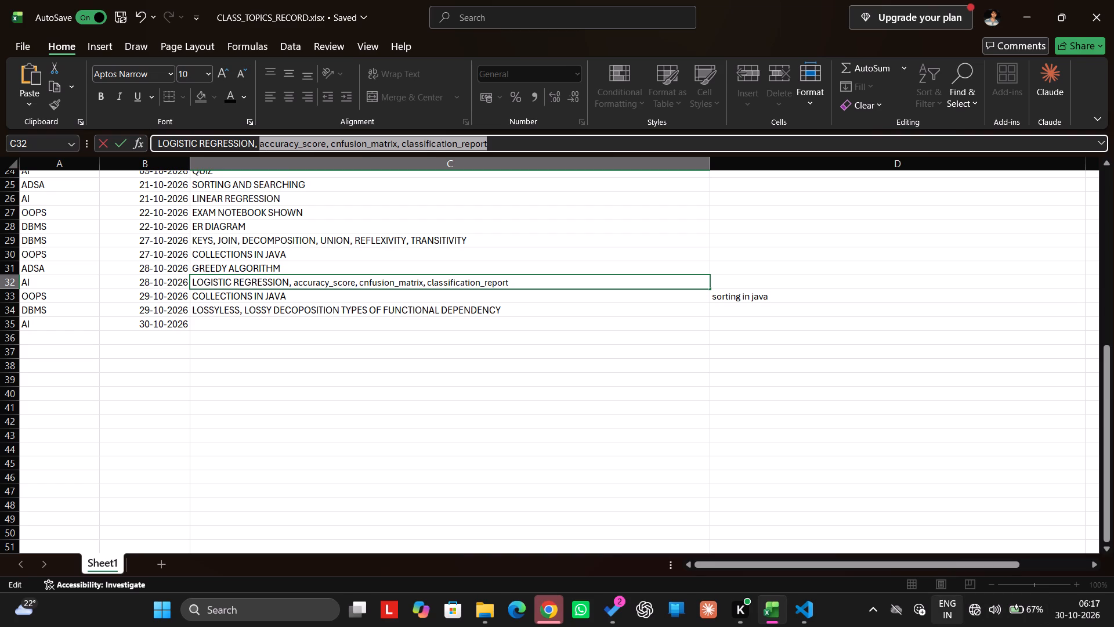
Open the Windows quick settings that hold the Wi-Fi controls.
click(986, 617)
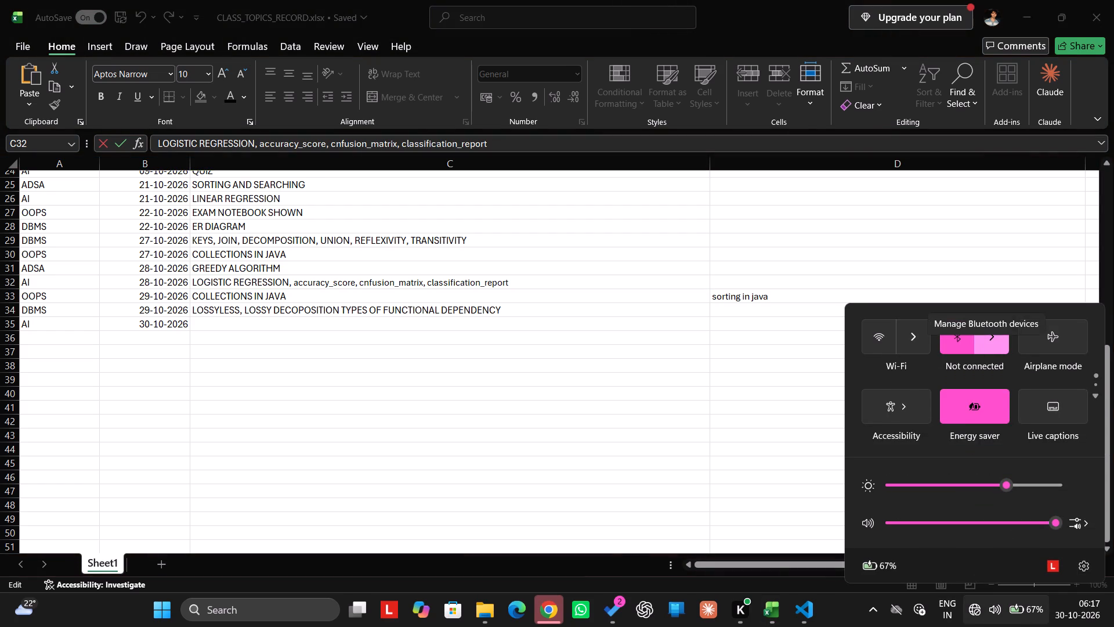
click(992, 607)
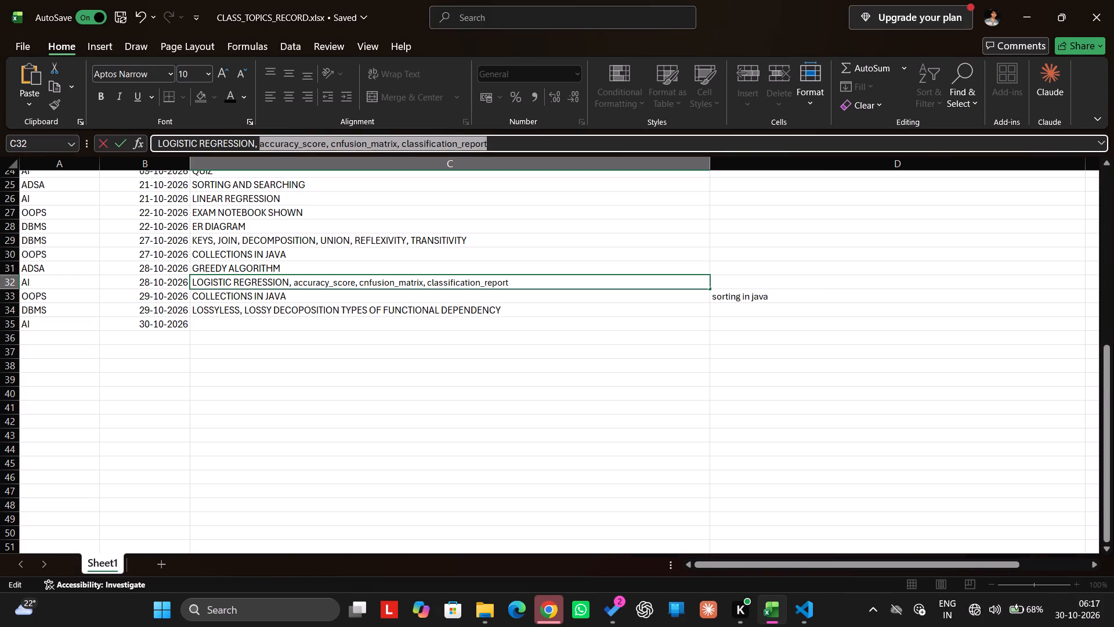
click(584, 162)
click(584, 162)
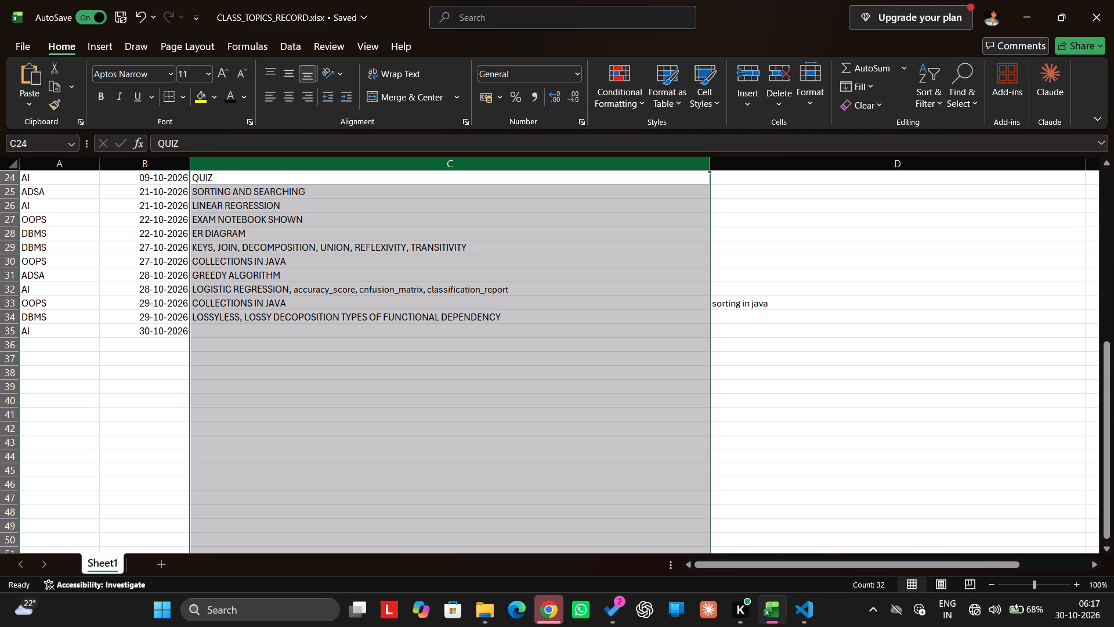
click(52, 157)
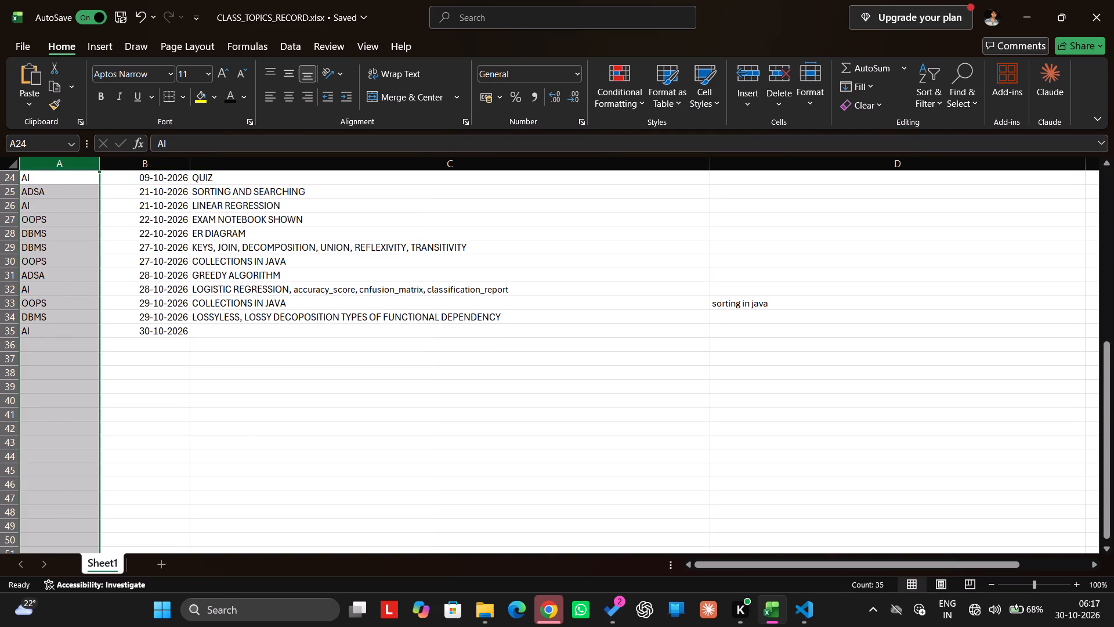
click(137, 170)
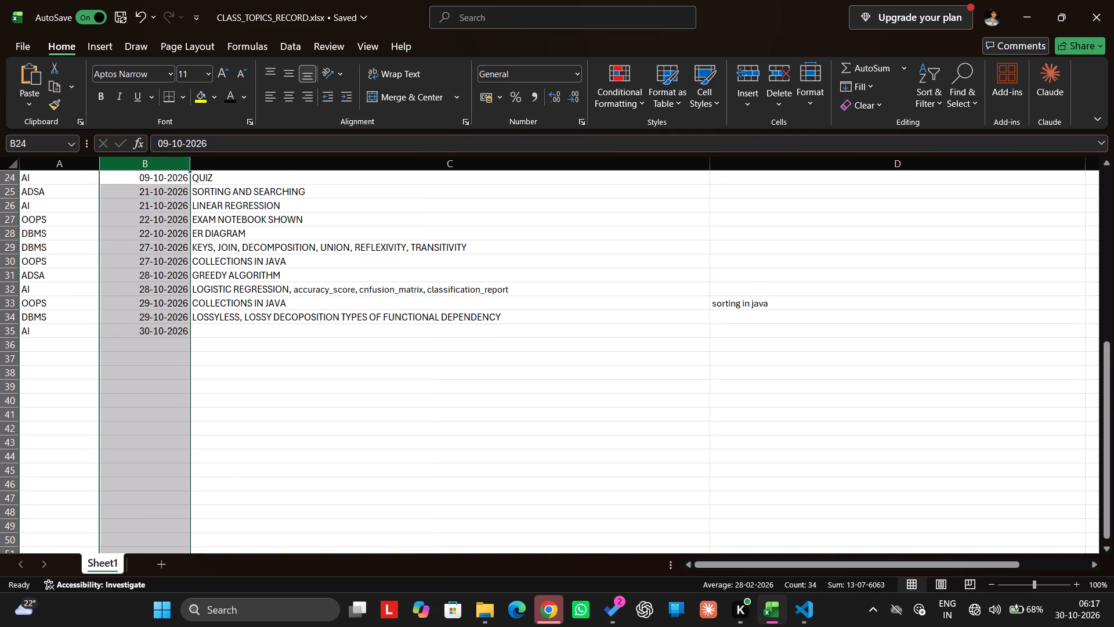
Format the whole topics column C with the Bold font style and the orange-gold standard font colour using Format Cells.
click(226, 160)
right_click(226, 160)
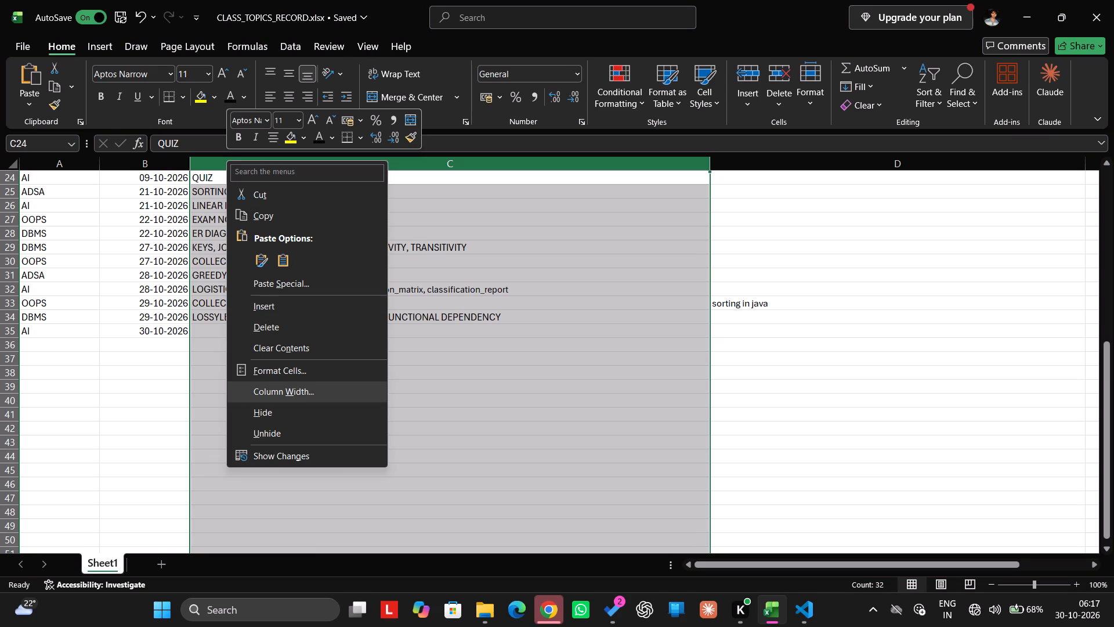
click(291, 365)
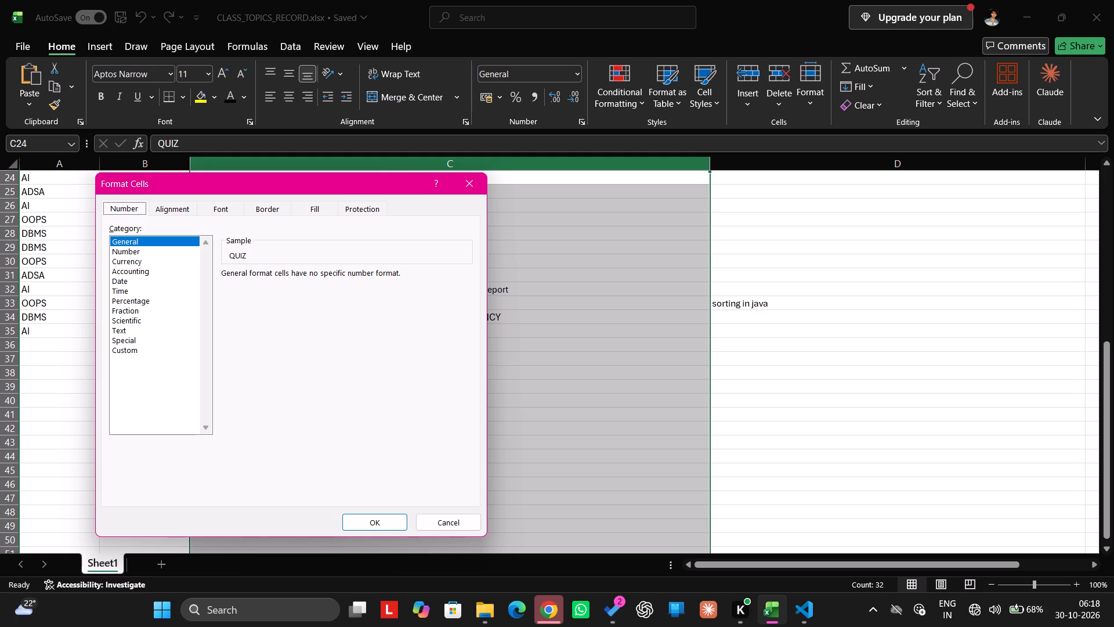
click(274, 210)
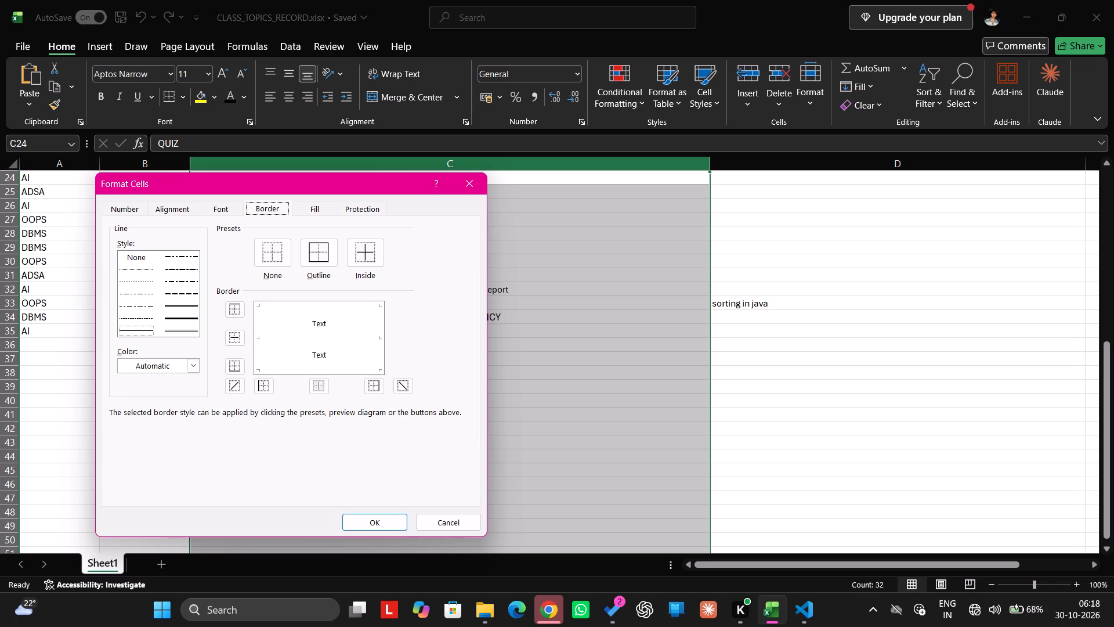
click(218, 208)
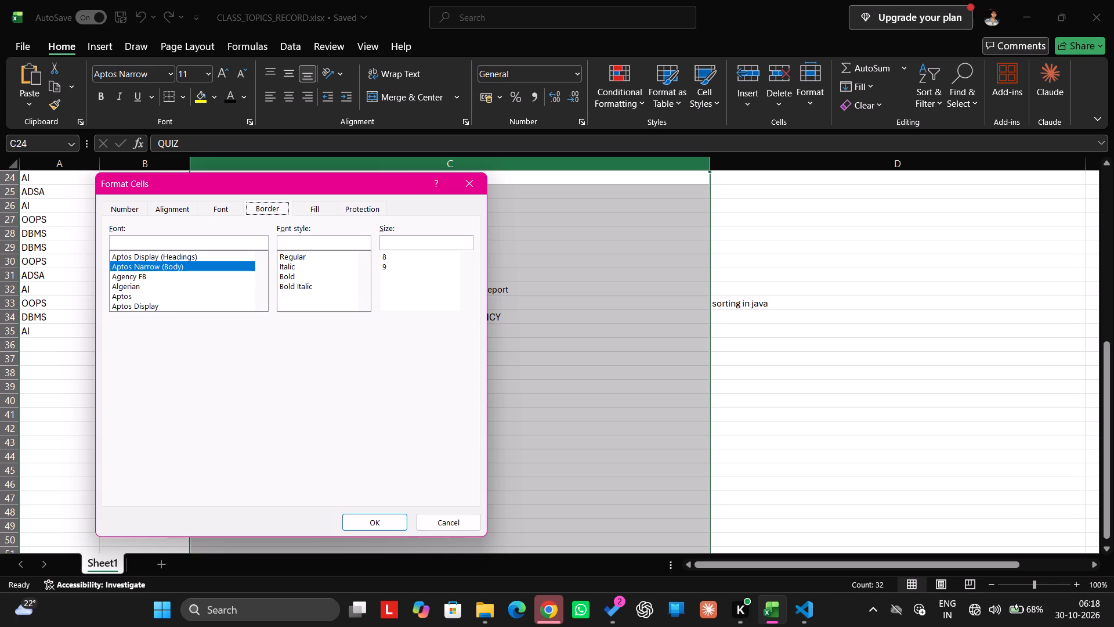
click(288, 266)
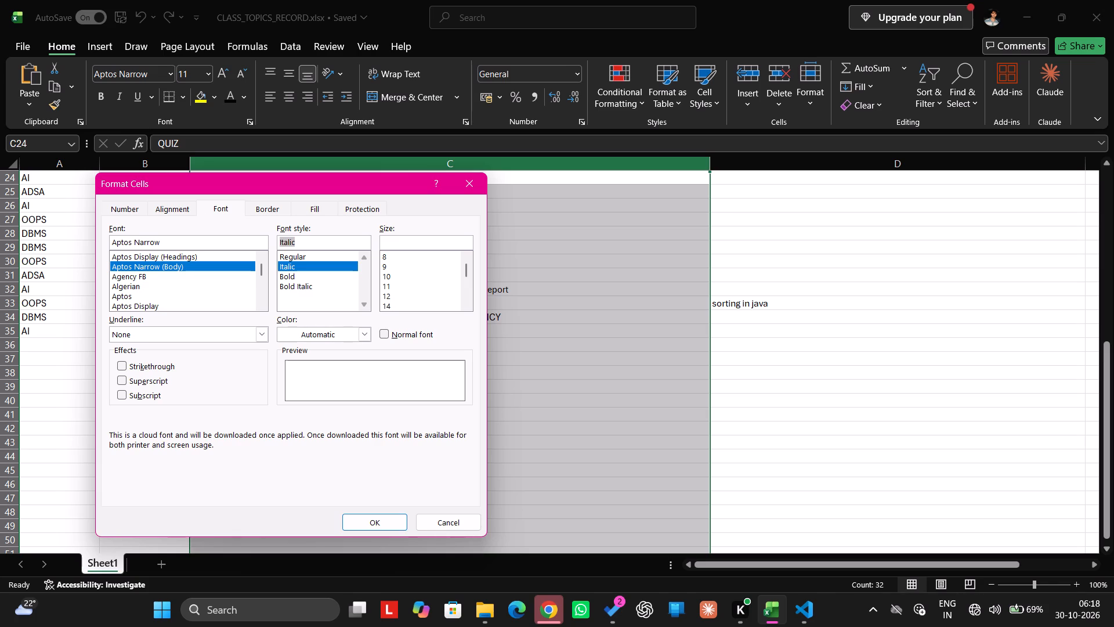
click(287, 277)
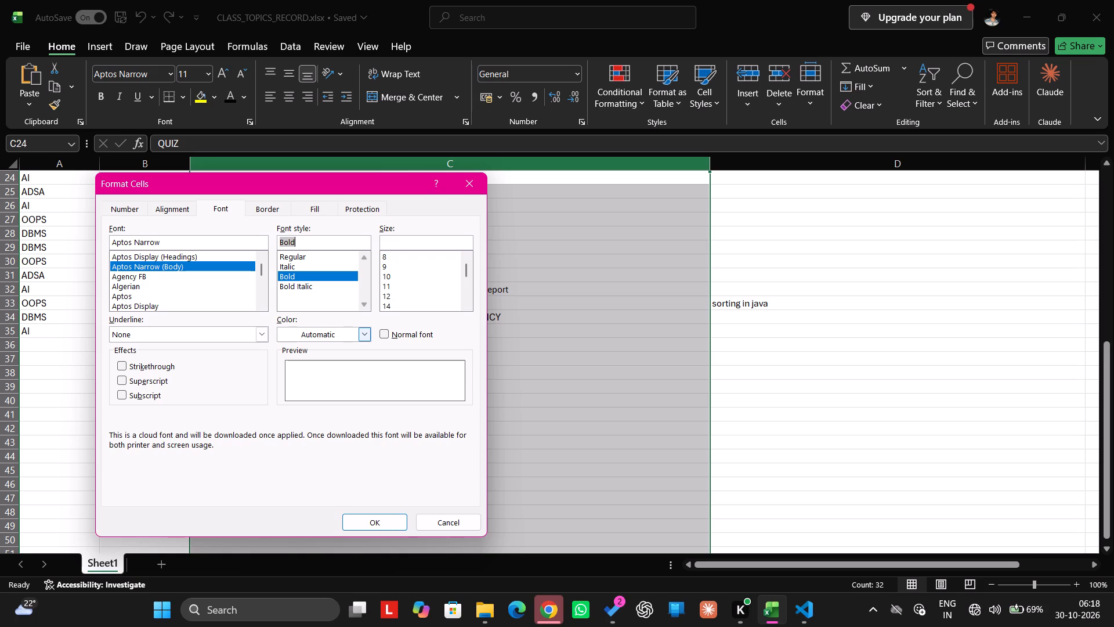
click(366, 333)
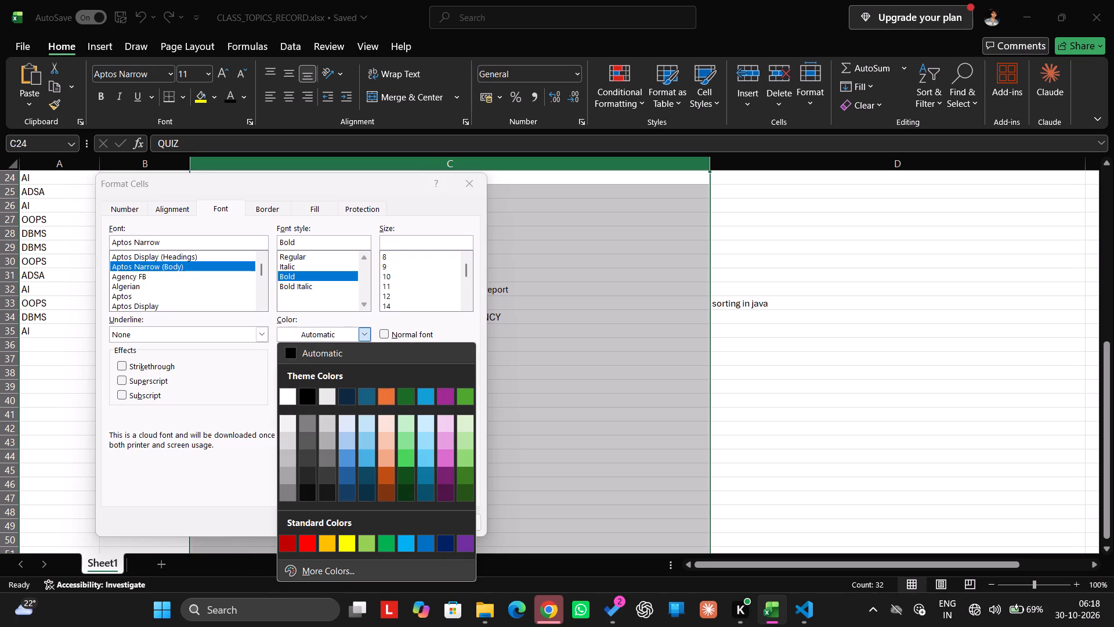
click(325, 546)
click(366, 333)
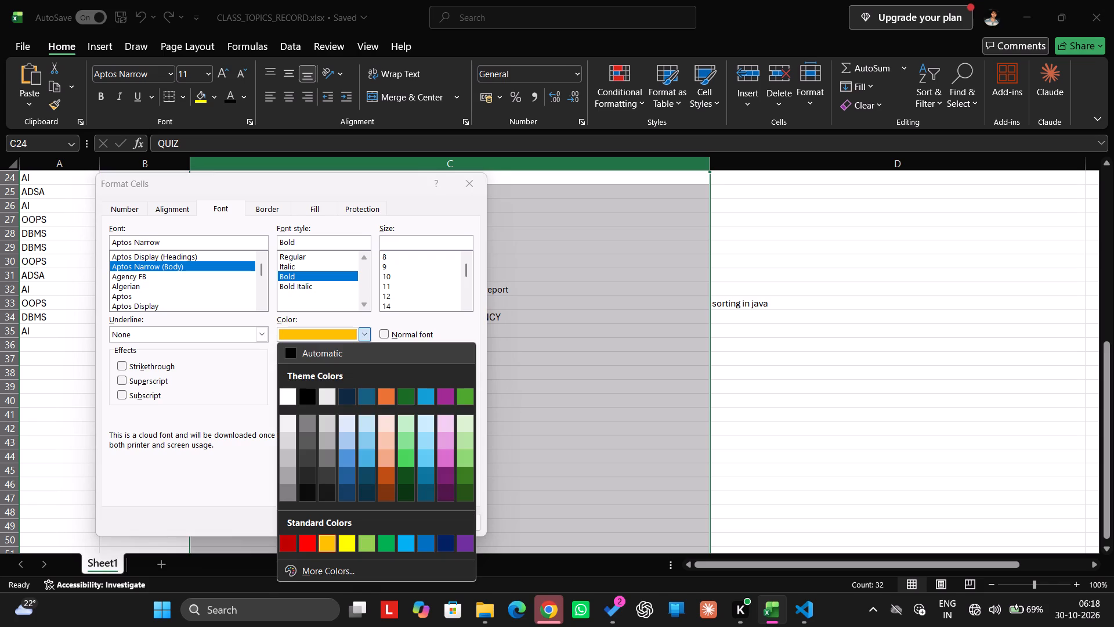
click(364, 334)
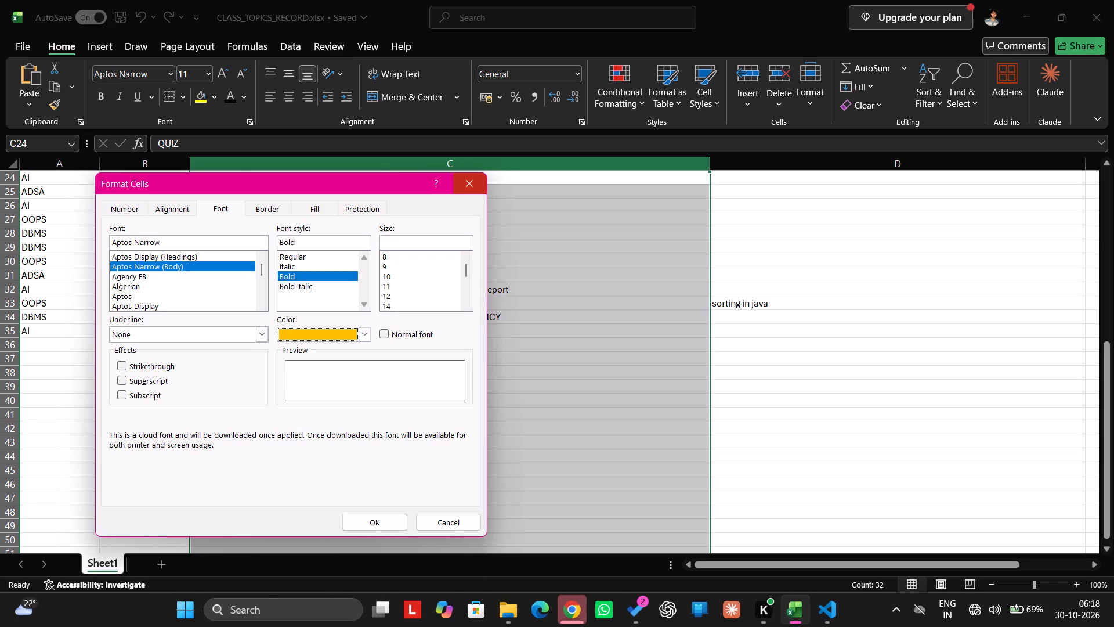
Apply the Bold, orange-gold font formatting to the whole topics column C.
click(367, 516)
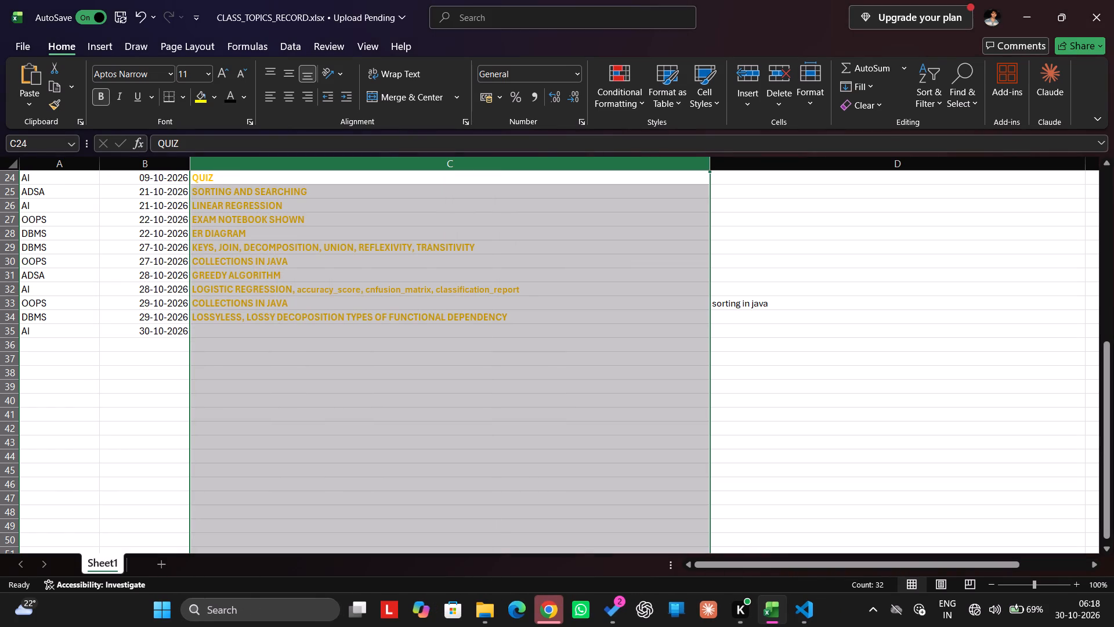
Save the CLASS_TOPICS_RECORD.xlsx workbook.
click(770, 22)
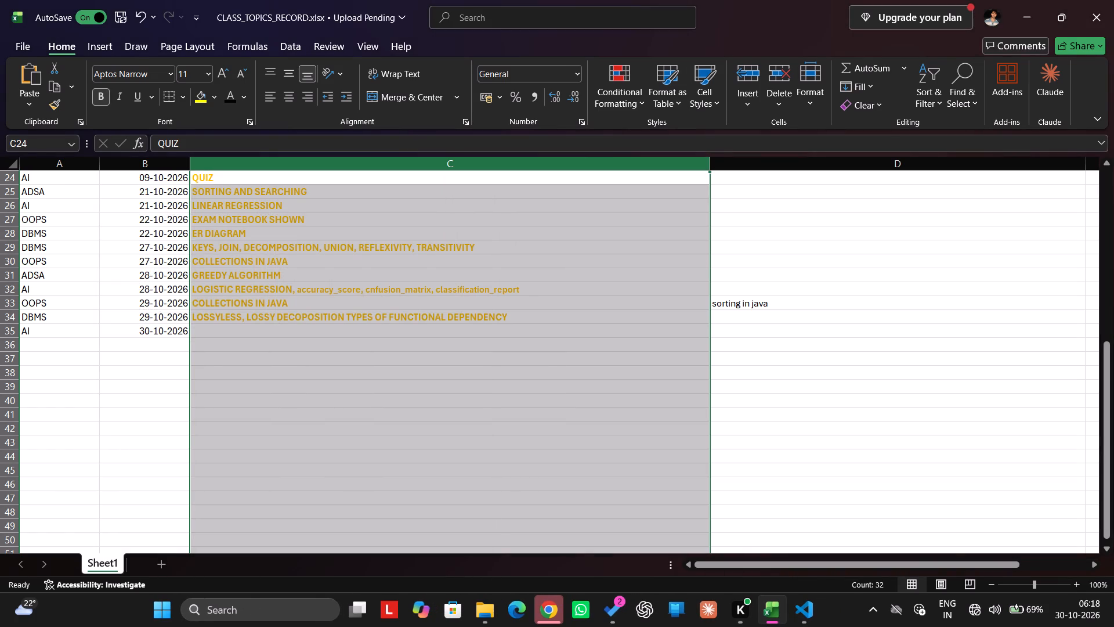
click(770, 22)
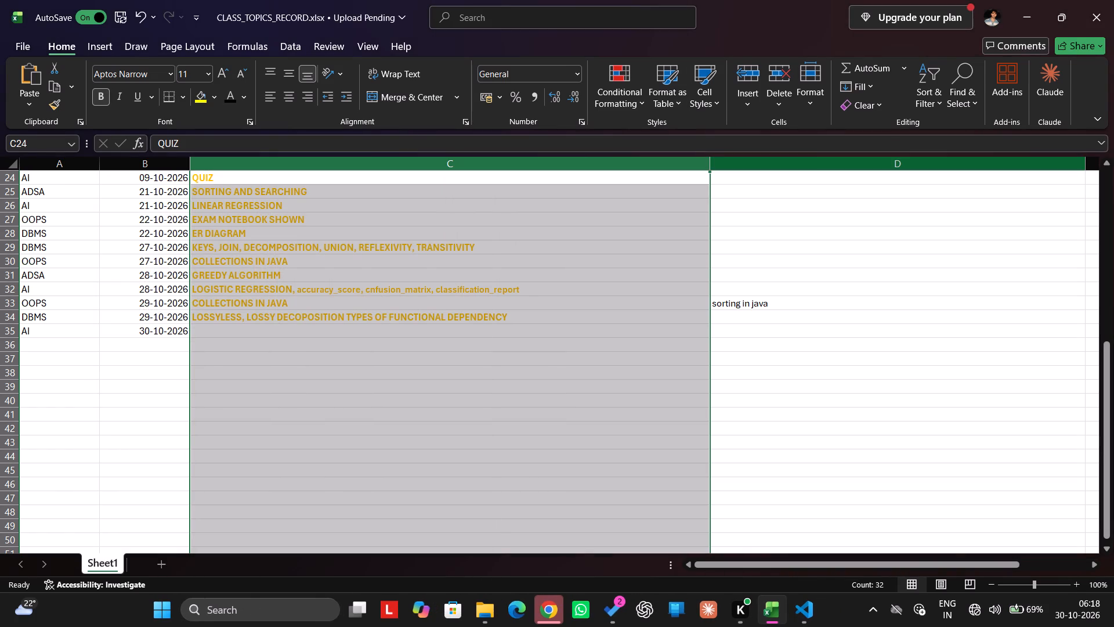
key(ctrl+s)
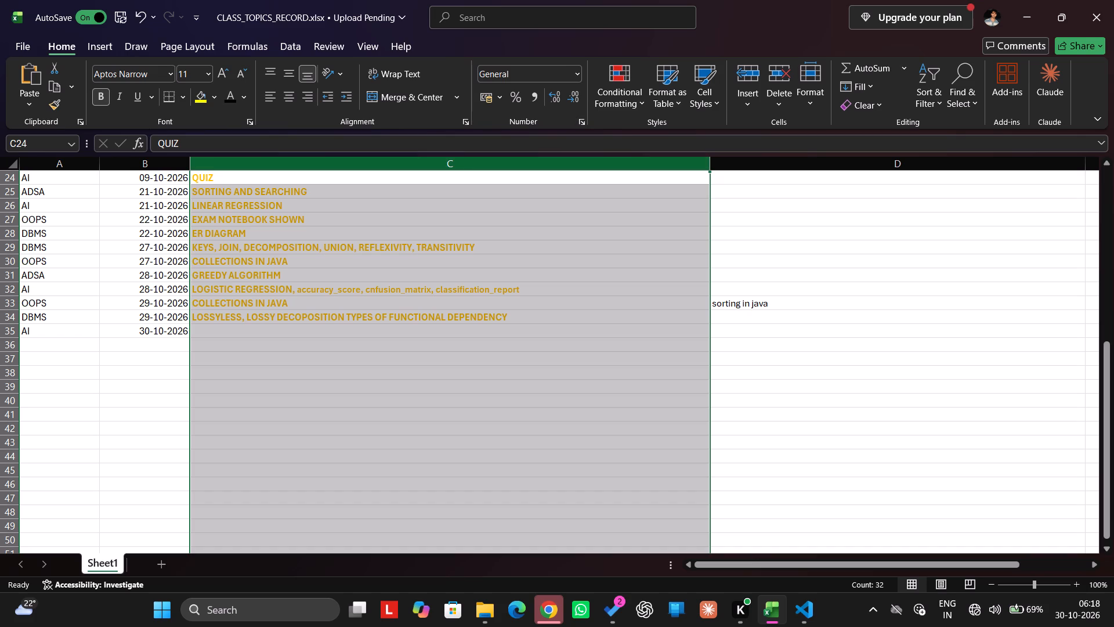
Turn on the computer's Wi-Fi, open the list of Wi-Fi networks, and return to the worksheet.
click(977, 620)
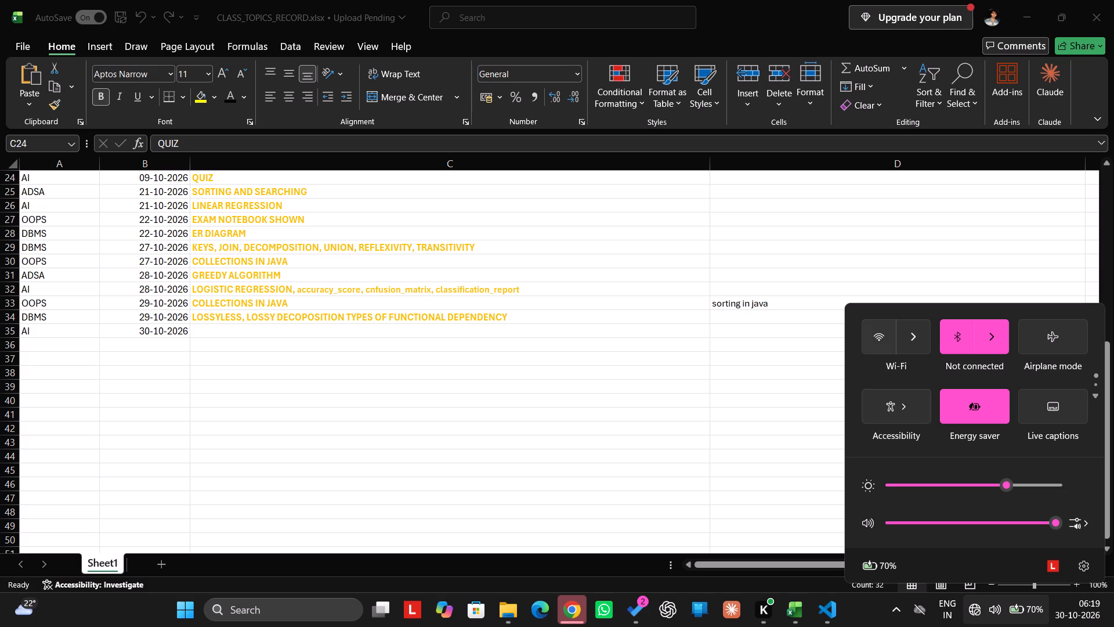
click(870, 337)
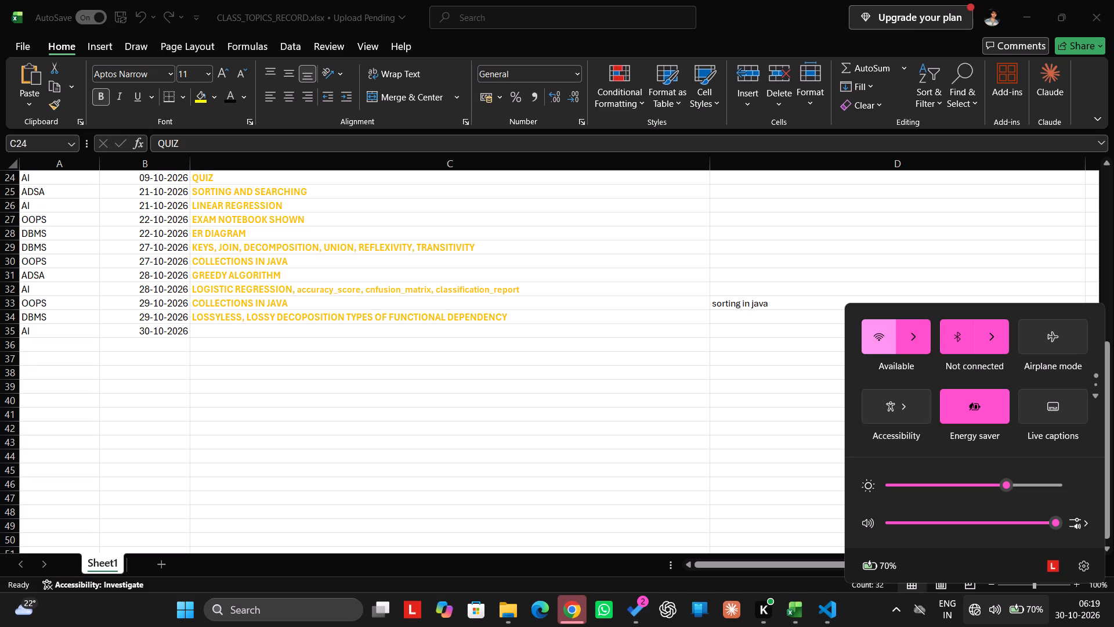
click(914, 352)
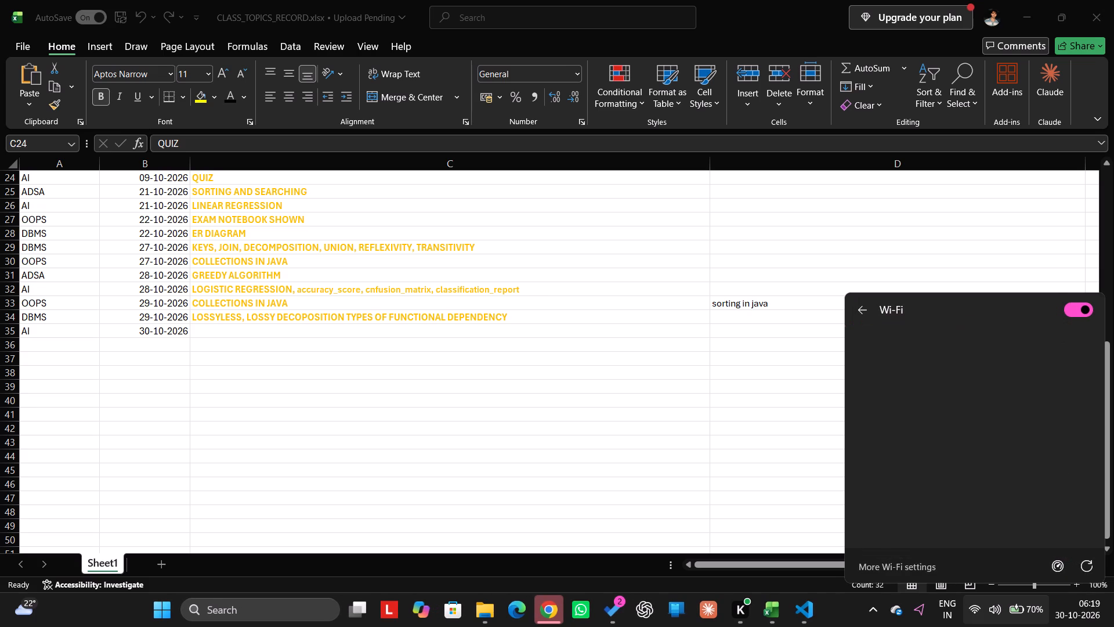
click(863, 233)
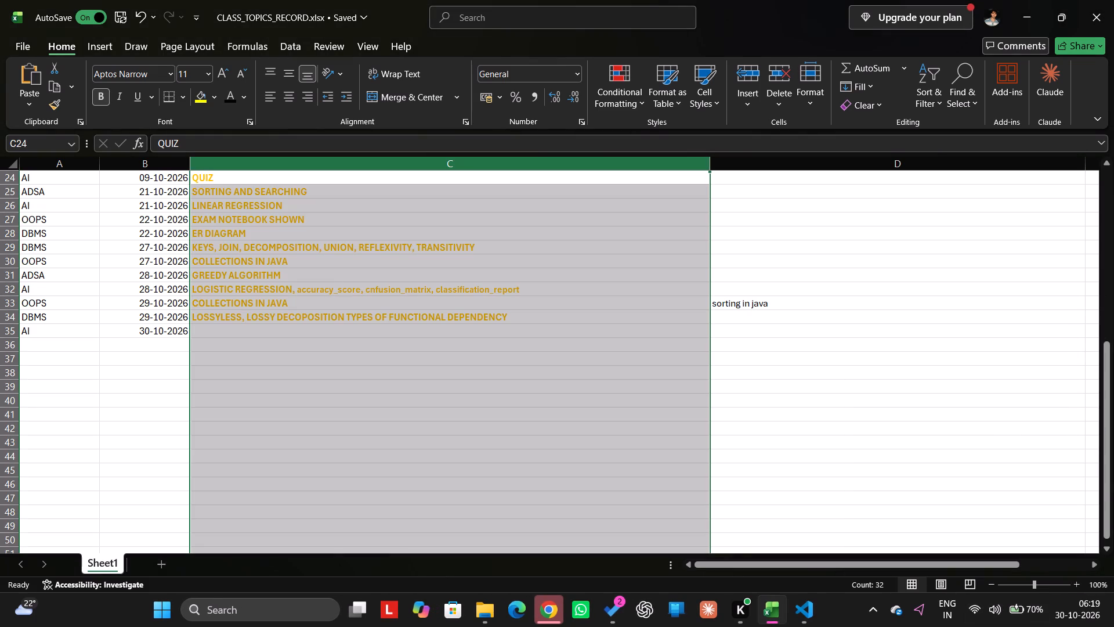
click(768, 27)
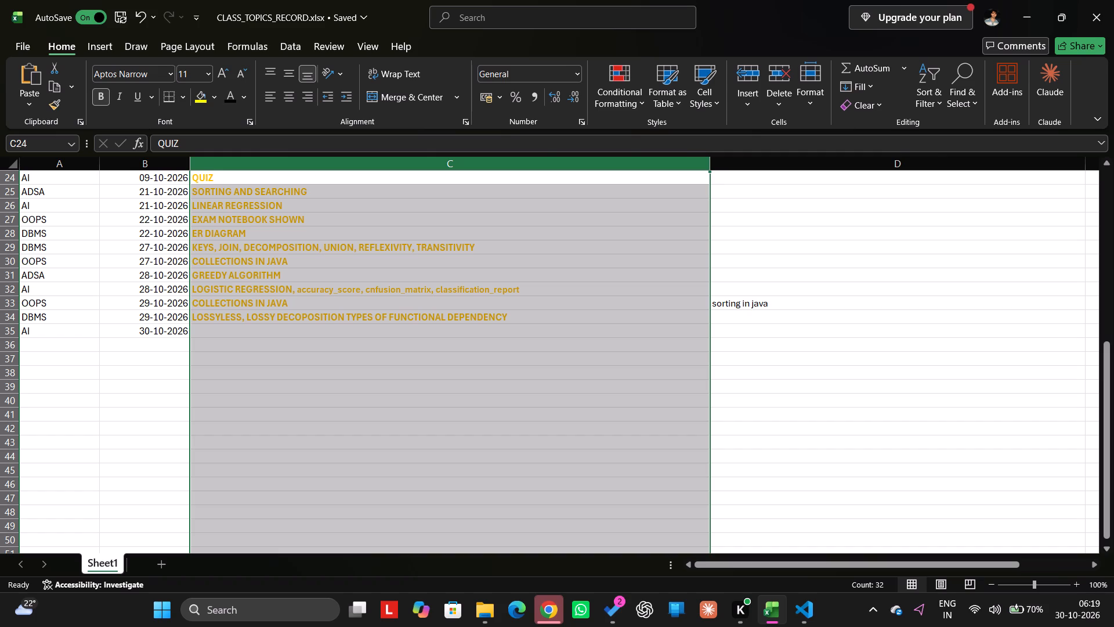